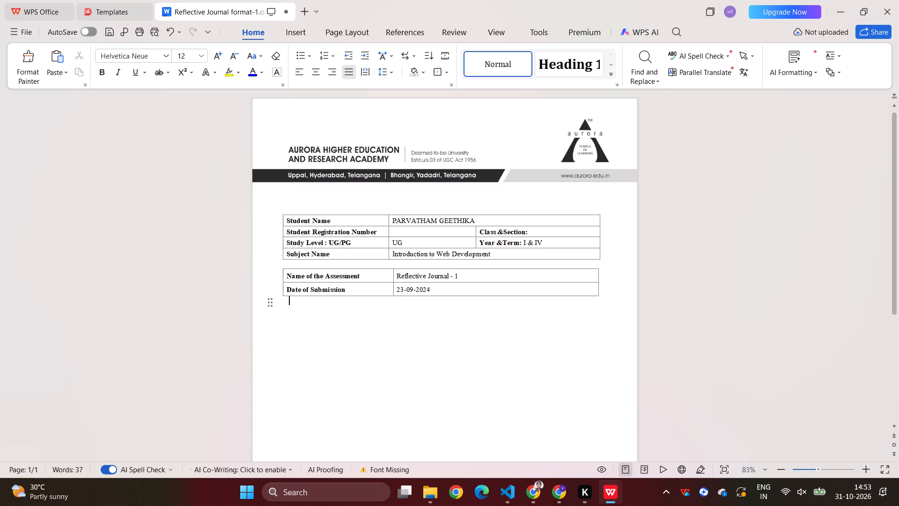
key(Return)
key(ctrl+v)
Set the "1. Reading Data" heading's font size to 16.
drag(416, 339, 337, 345)
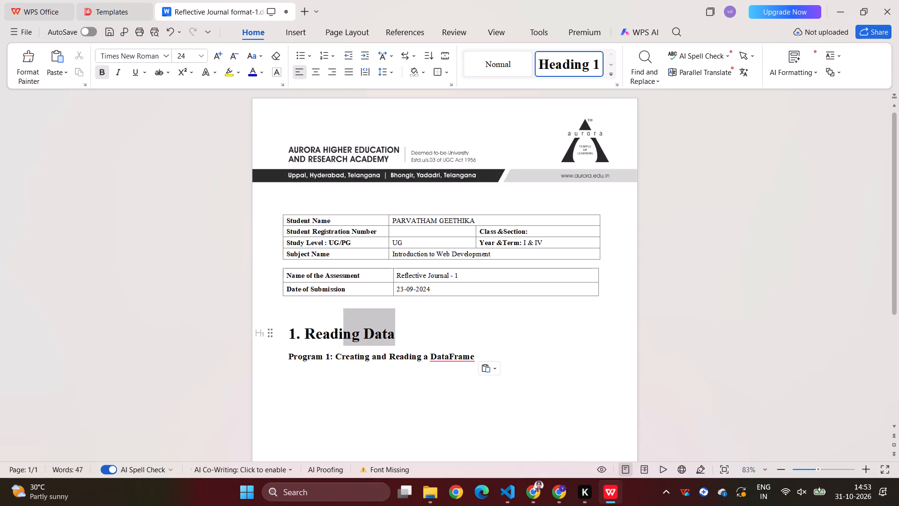
drag(337, 345, 281, 337)
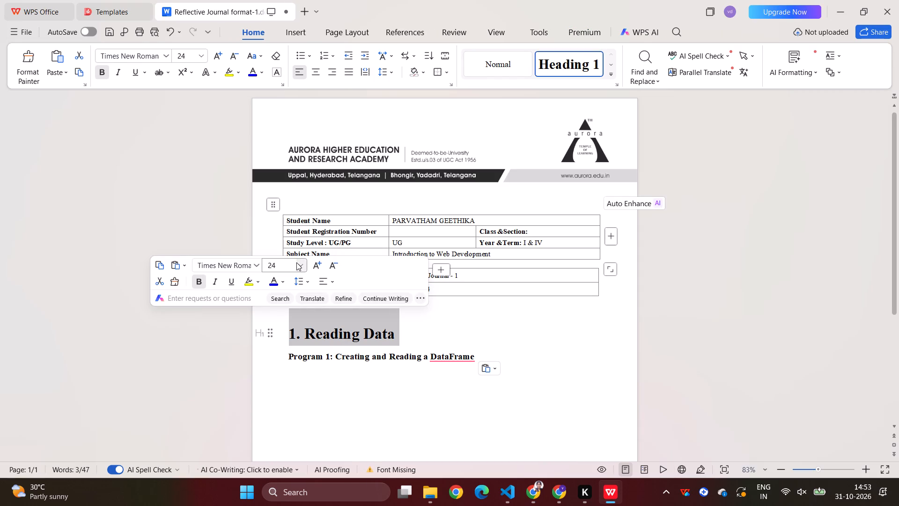
click(296, 262)
click(293, 219)
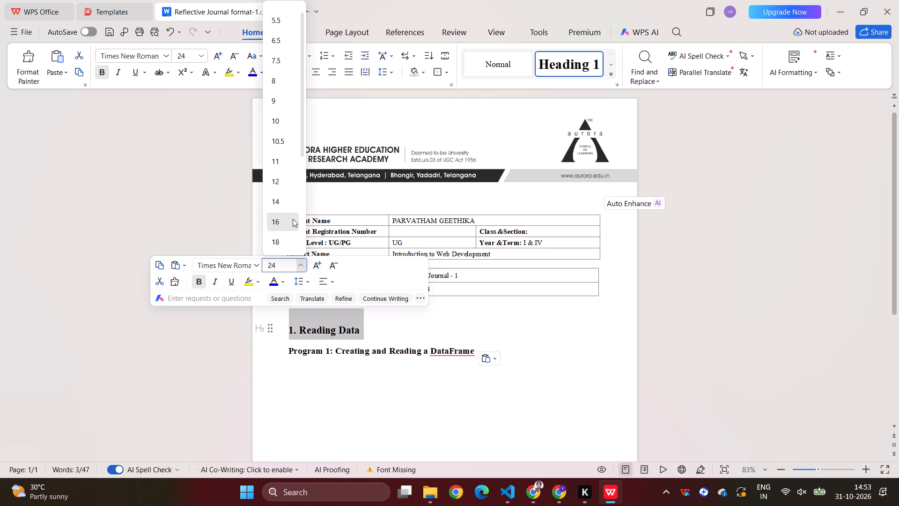
click(417, 329)
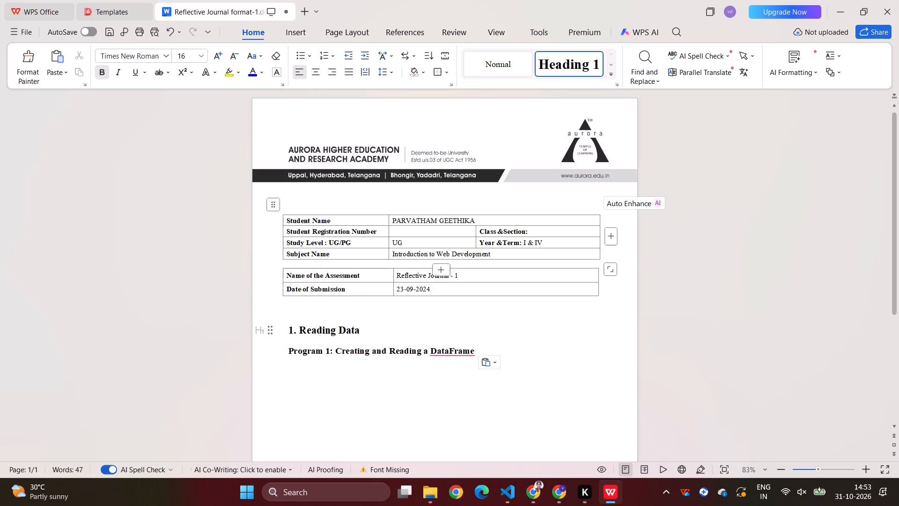
Enter the student's registration number and fill in Class & Section as "206 & 008" in the details table.
click(443, 233)
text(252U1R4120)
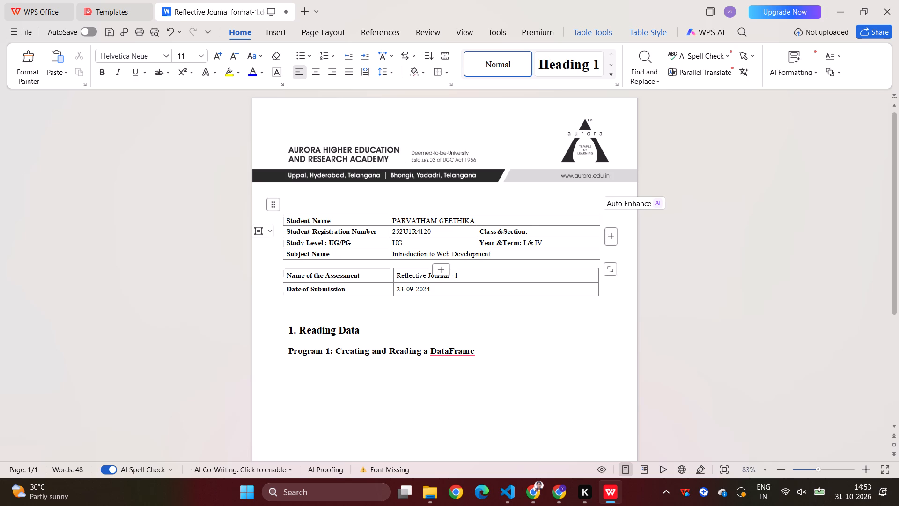
click(530, 230)
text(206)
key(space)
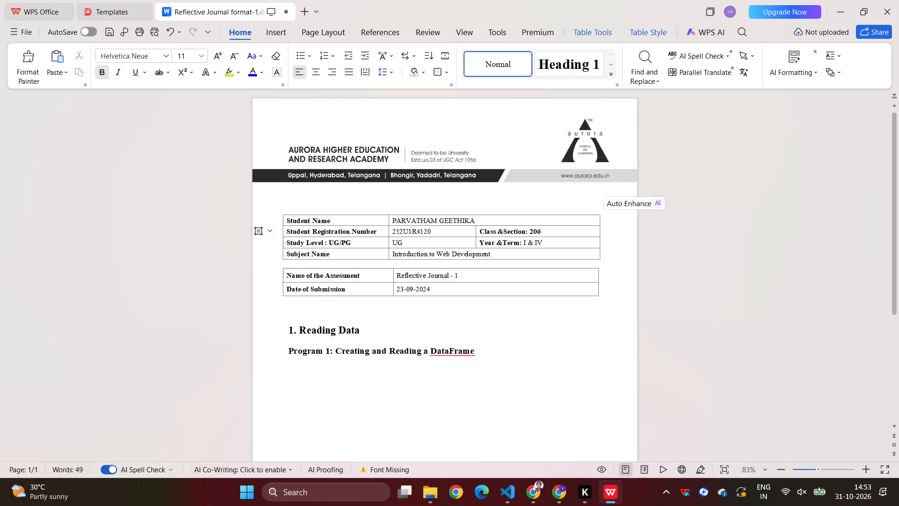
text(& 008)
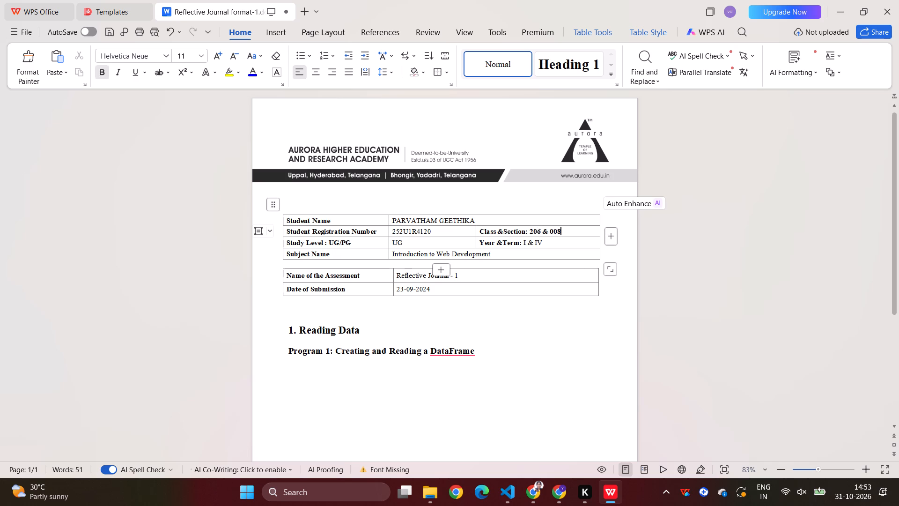
Change the Year & Term entry in the details table to "II & II".
click(550, 240)
key(BackSpace)
key(BackSpace)
key(BackSpace)
key(BackSpace)
key(BackSpace)
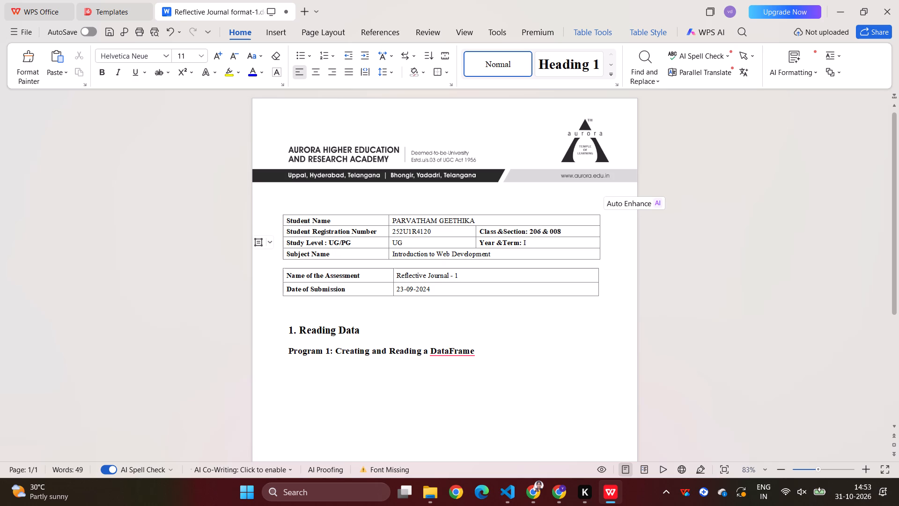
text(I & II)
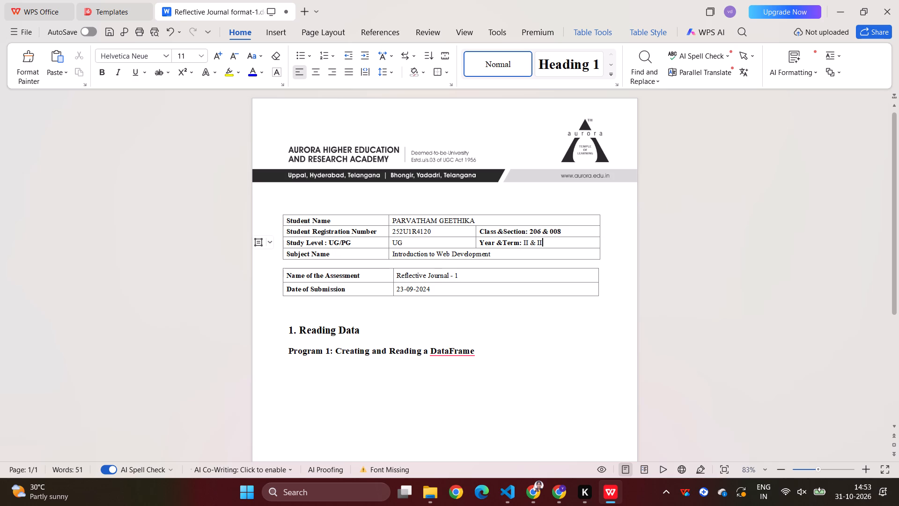
Replace the Subject Name entry in the details table with "Fundamentals of Data Science".
click(503, 255)
key(BackSpace)
key(BackSpace)
key(BackSpace)
key(BackSpace)
key(BackSpace)
key(BackSpace)
key(BackSpace)
key(BackSpace)
key(BackSpace)
key(BackSpace)
key(BackSpace)
key(BackSpace)
key(BackSpace)
key(BackSpace)
key(BackSpace)
key(BackSpace)
key(BackSpace)
key(BackSpace)
key(BackSpace)
key(BackSpace)
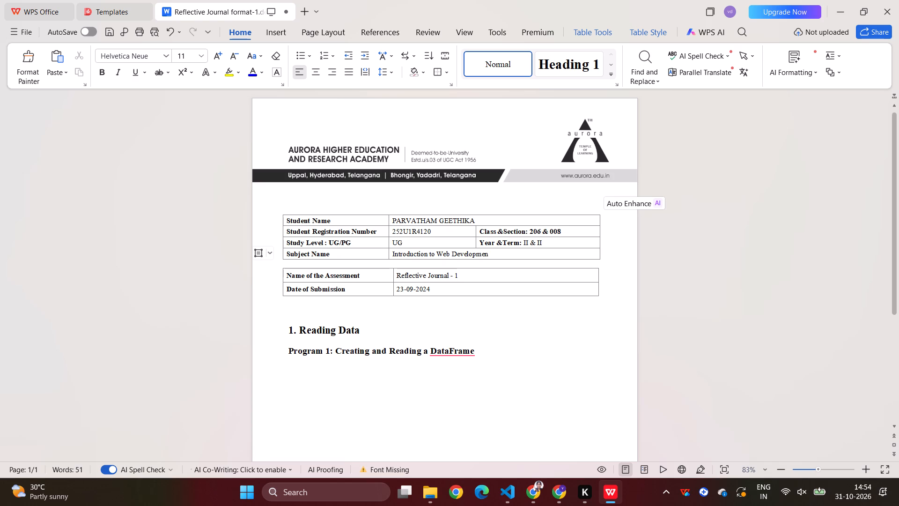
key(BackSpace)
key(BackSpace)
key(BackSpace)
key(BackSpace)
key(BackSpace)
key(BackSpace)
key(BackSpace)
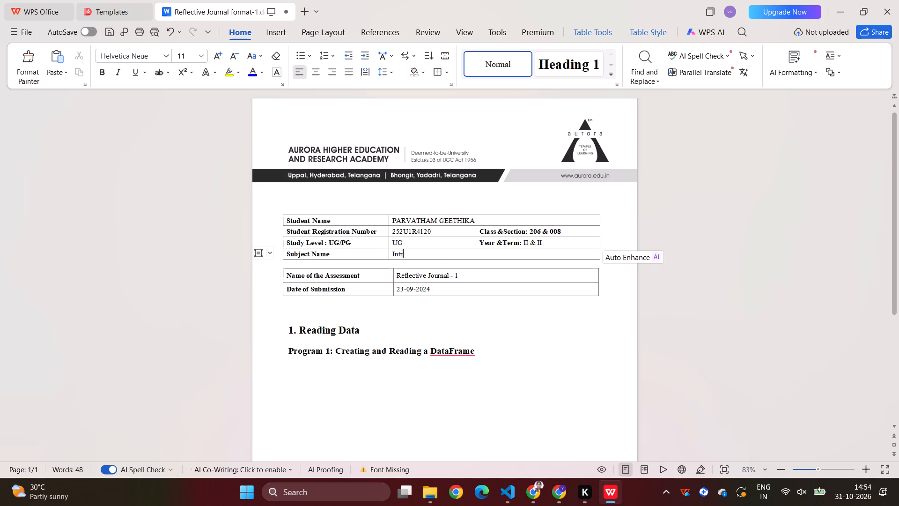
key(BackSpace)
key(BackSpace)
key(BackSpace)
key(BackSpace)
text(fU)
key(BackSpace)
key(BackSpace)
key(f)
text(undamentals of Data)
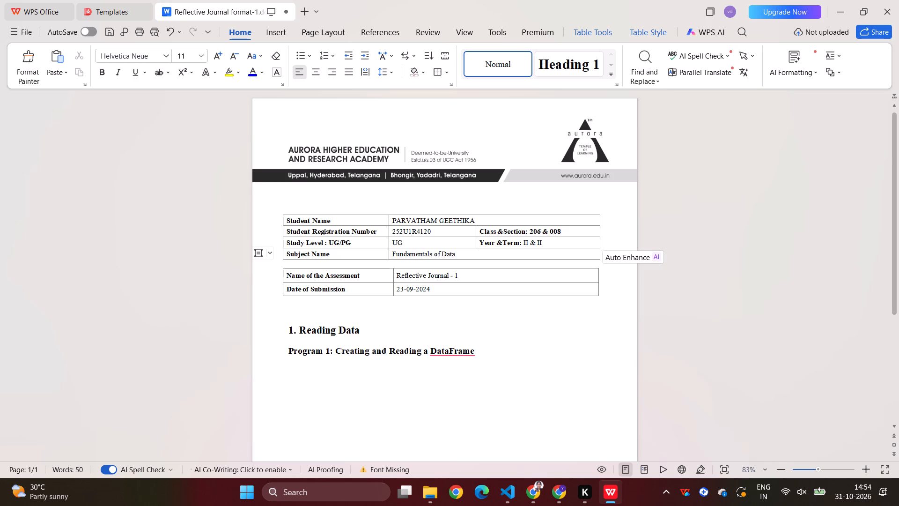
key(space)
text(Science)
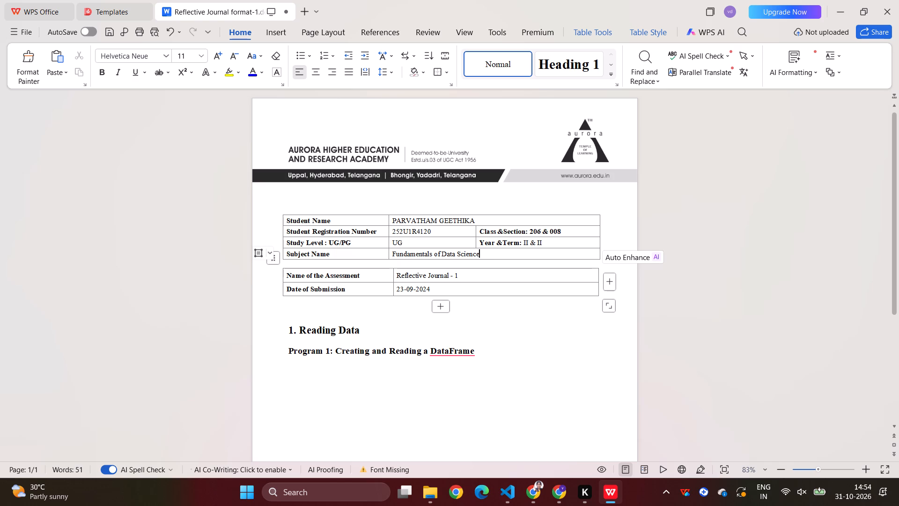
Change the Name of the Assessment entry to "Reflective Lab Journal - 2".
click(427, 276)
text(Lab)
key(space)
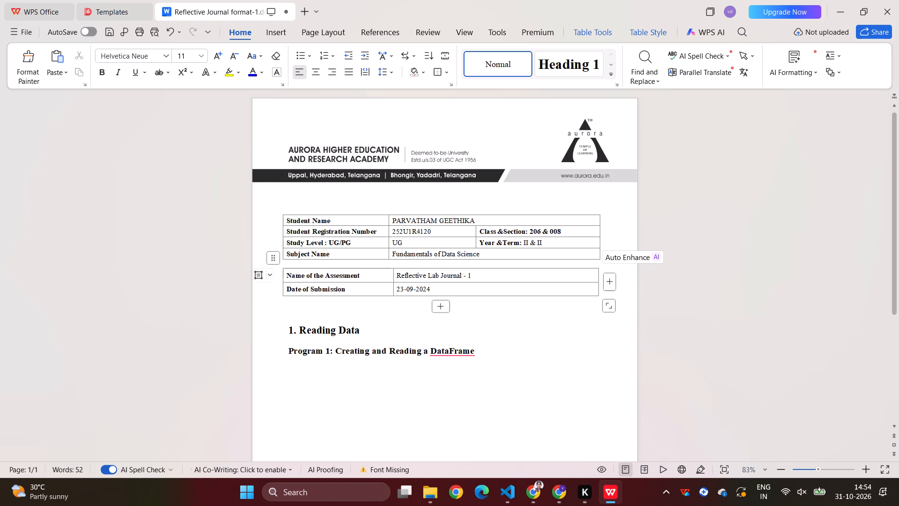
click(474, 277)
key(BackSpace)
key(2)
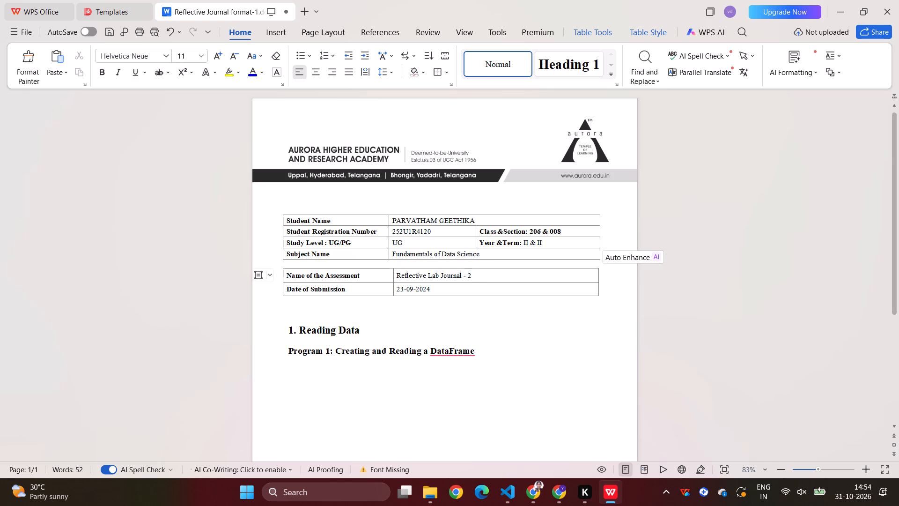
Replace the Date of Submission with 31-10-2026.
click(455, 291)
key(BackSpace)
key(BackSpace)
key(BackSpace)
key(BackSpace)
key(BackSpace)
key(BackSpace)
key(BackSpace)
key(BackSpace)
key(BackSpace)
key(BackSpace)
key(BackSpace)
key(BackSpace)
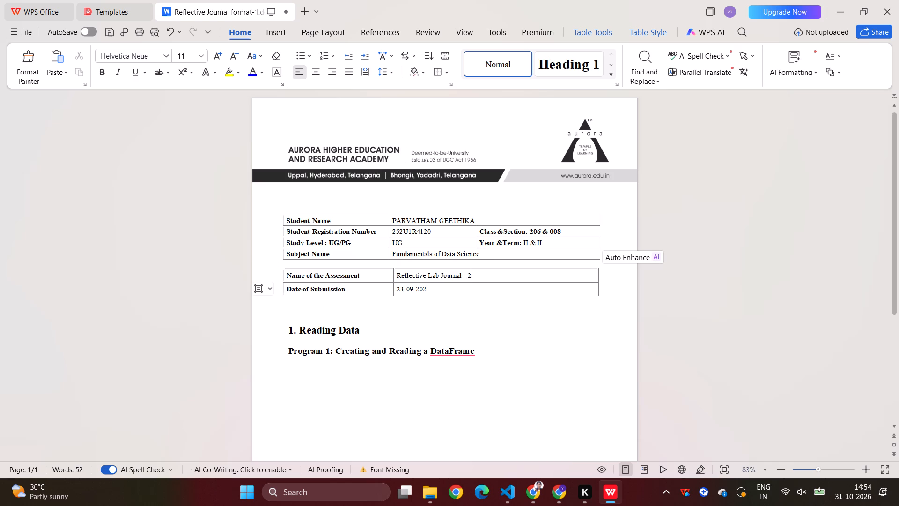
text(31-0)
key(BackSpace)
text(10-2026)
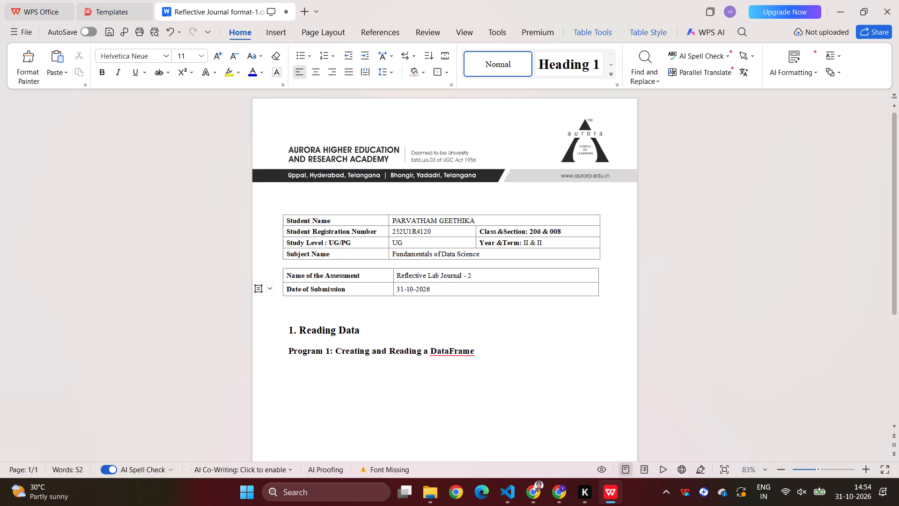
Remove the bold formatting from the "Program 1: Creating and Reading a DataFrame" line.
drag(478, 350, 271, 358)
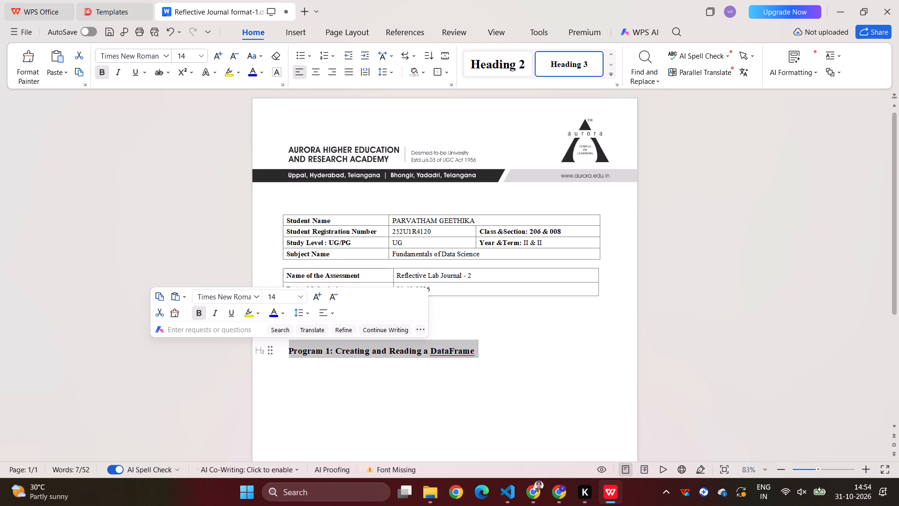
click(202, 313)
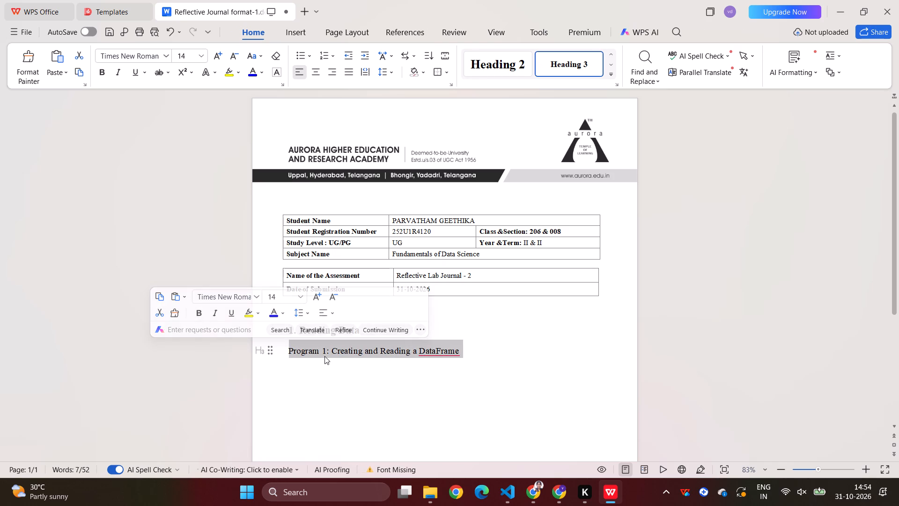
Replace the "Program 1" label before the colon with "Aim" and make that word bold.
click(324, 356)
key(BackSpace)
key(BackSpace)
key(BackSpace)
key(BackSpace)
key(BackSpace)
key(BackSpace)
key(BackSpace)
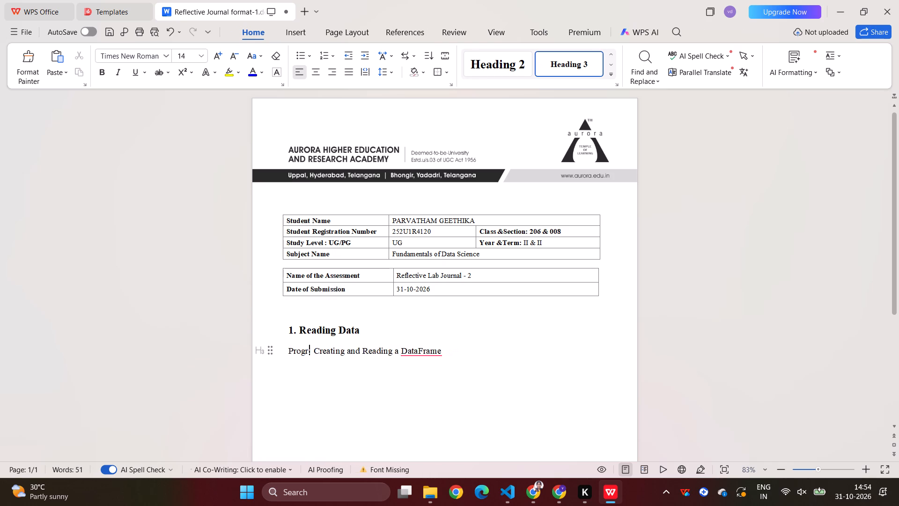
key(BackSpace)
key(BackSpace)
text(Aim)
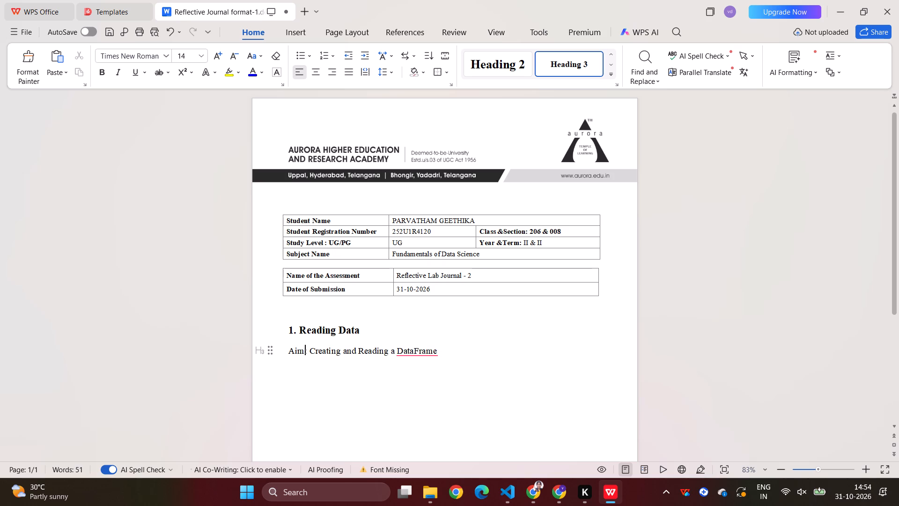
drag(305, 350, 285, 350)
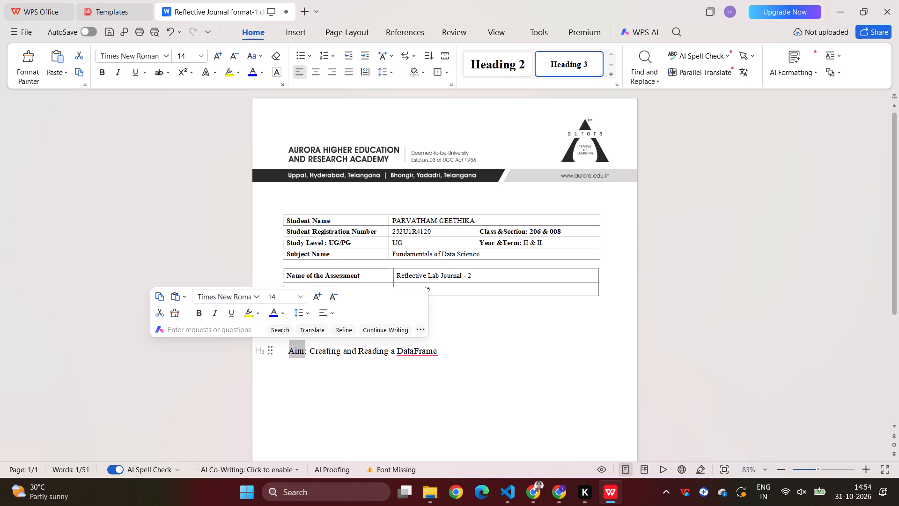
click(194, 313)
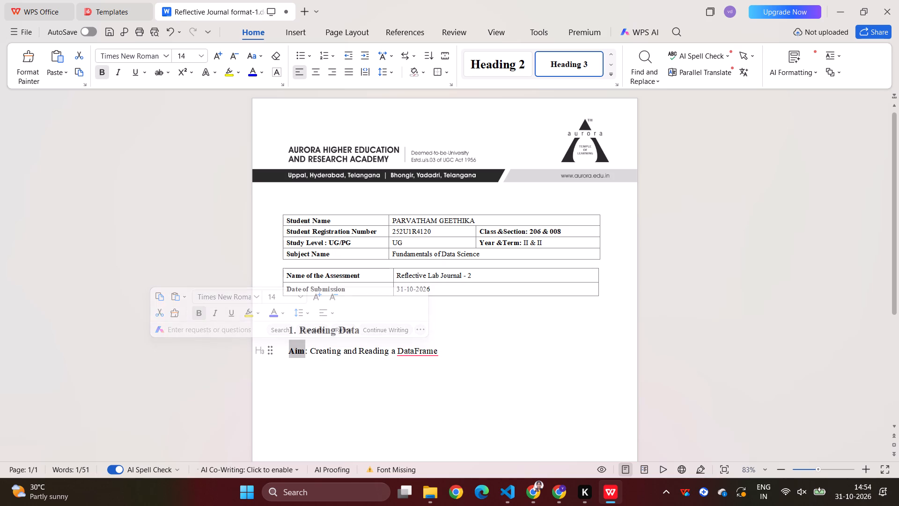
Add a "Final Output:" line below the Aim line, with a blank line separating them.
click(468, 353)
key(Return)
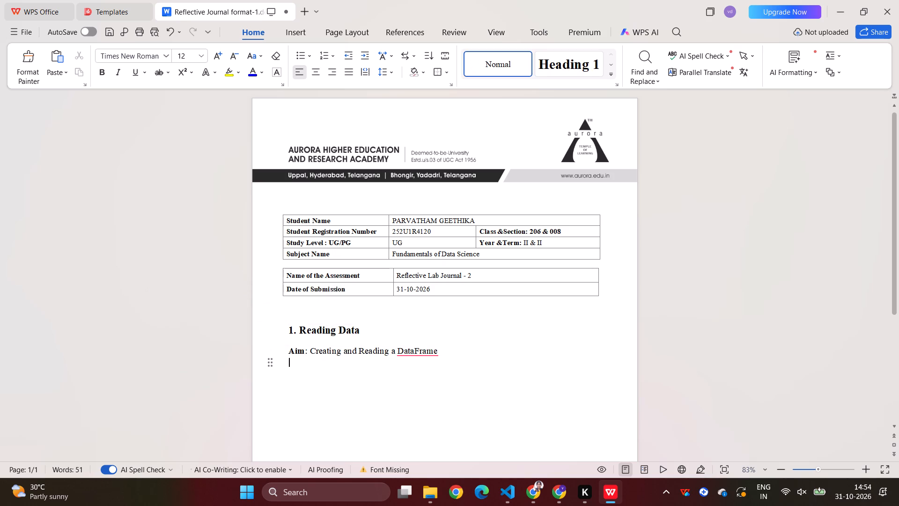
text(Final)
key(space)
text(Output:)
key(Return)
click(454, 349)
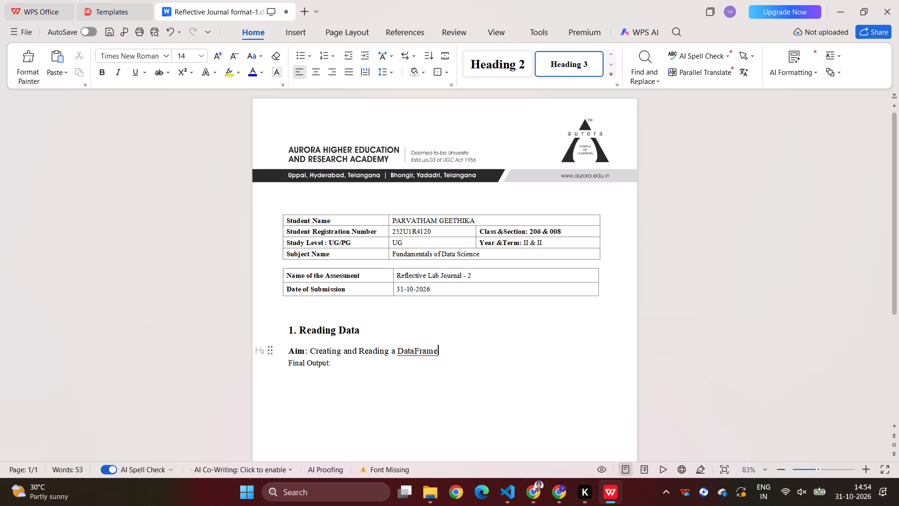
key(Return)
Format the "Final Output:" label as bold with font size 14.
drag(336, 369, 288, 372)
click(197, 336)
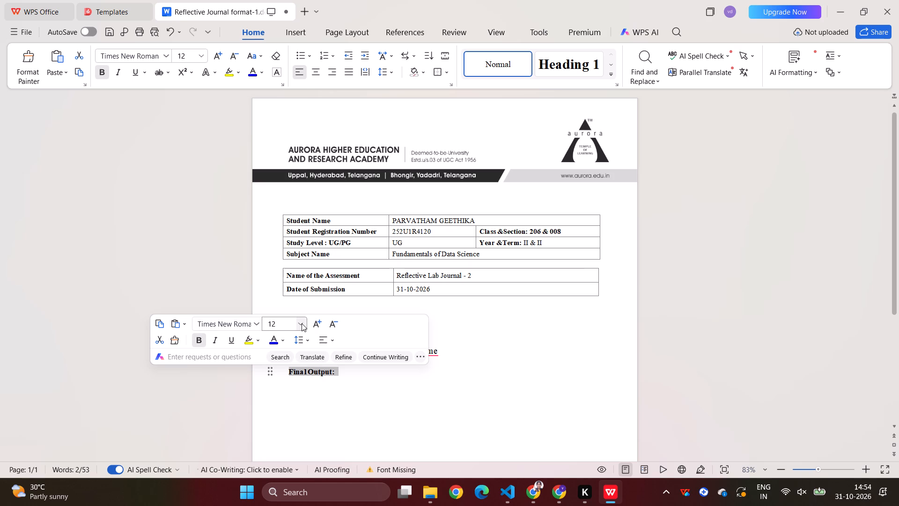
click(303, 324)
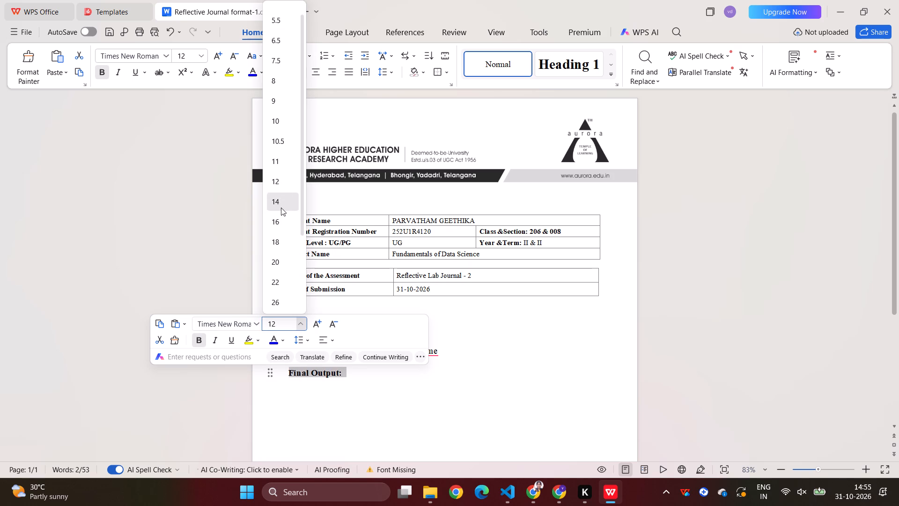
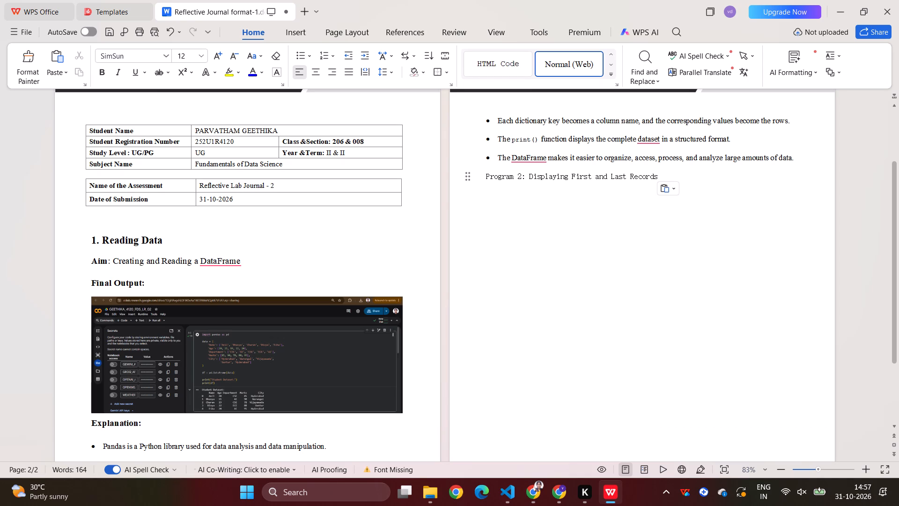
Format the pasted Program 2 heading as bold Times New Roman.
drag(667, 179, 483, 178)
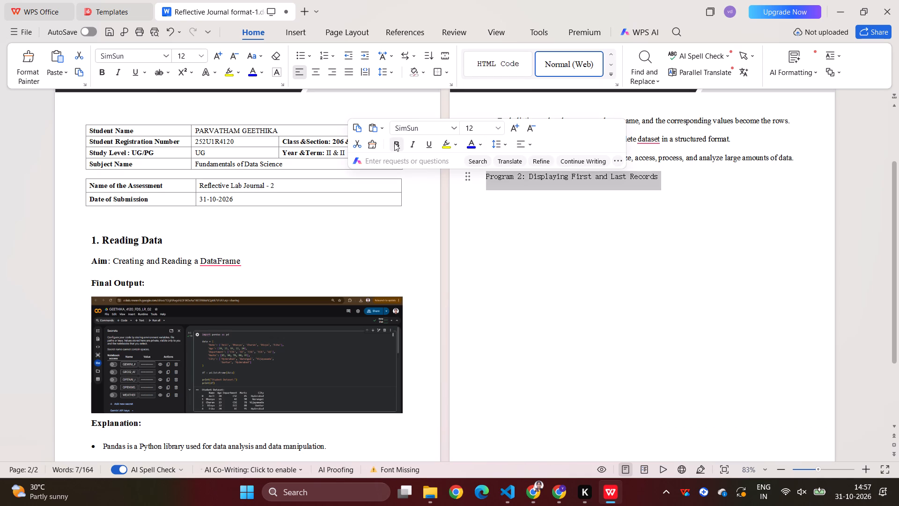
click(394, 143)
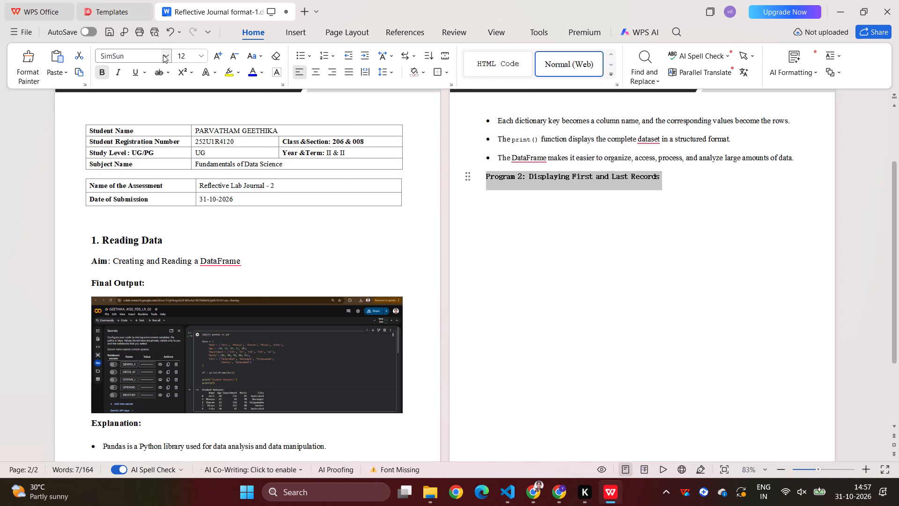
click(163, 55)
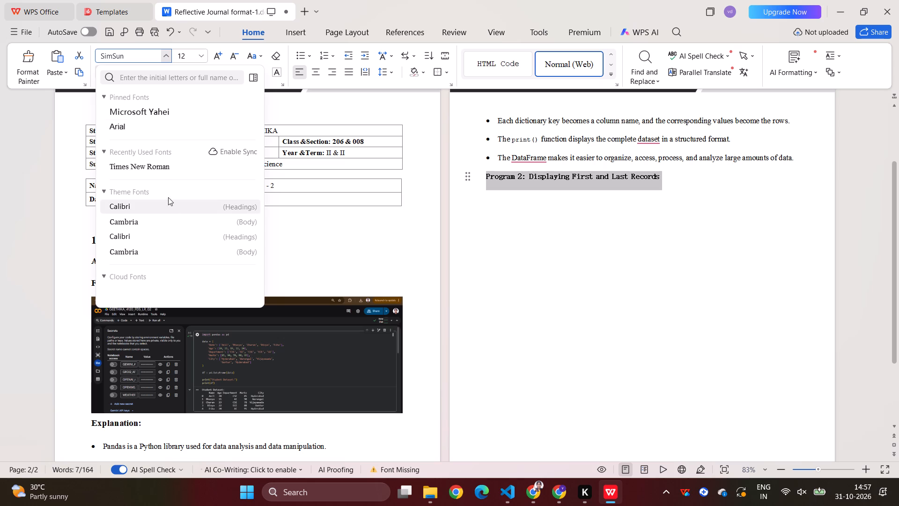
click(171, 166)
click(501, 296)
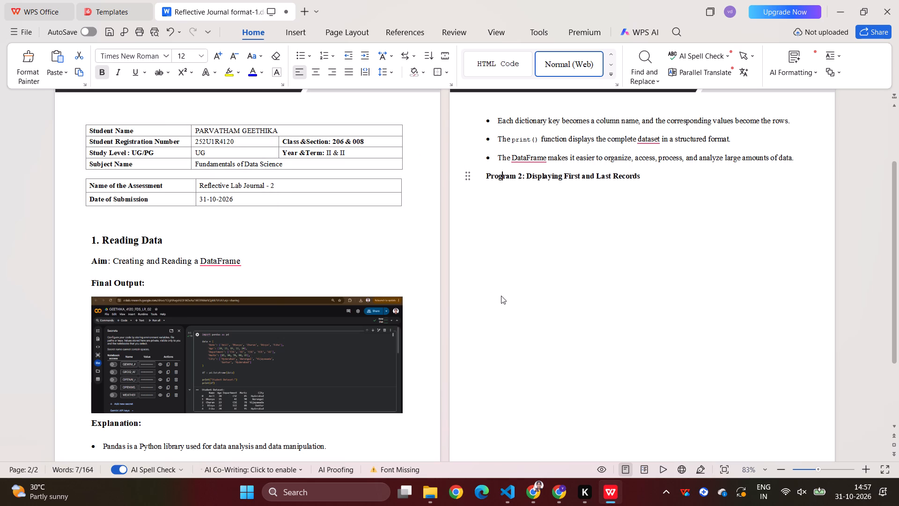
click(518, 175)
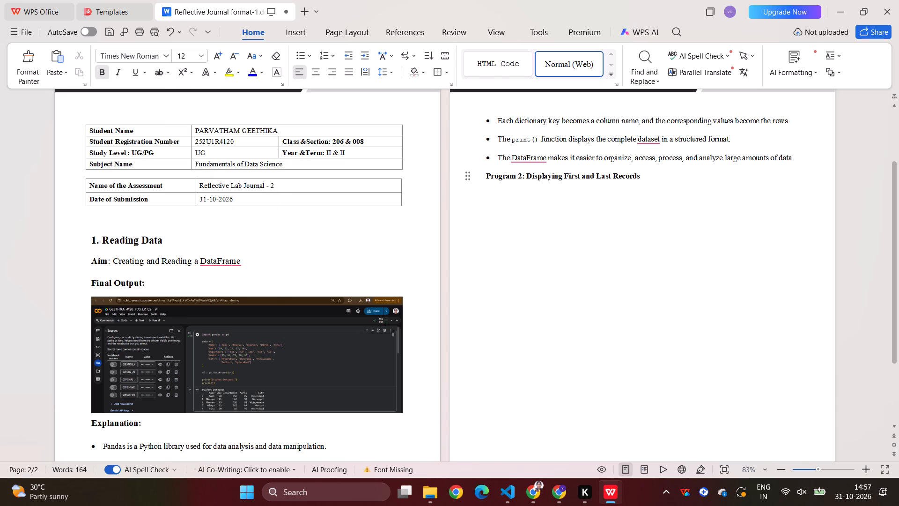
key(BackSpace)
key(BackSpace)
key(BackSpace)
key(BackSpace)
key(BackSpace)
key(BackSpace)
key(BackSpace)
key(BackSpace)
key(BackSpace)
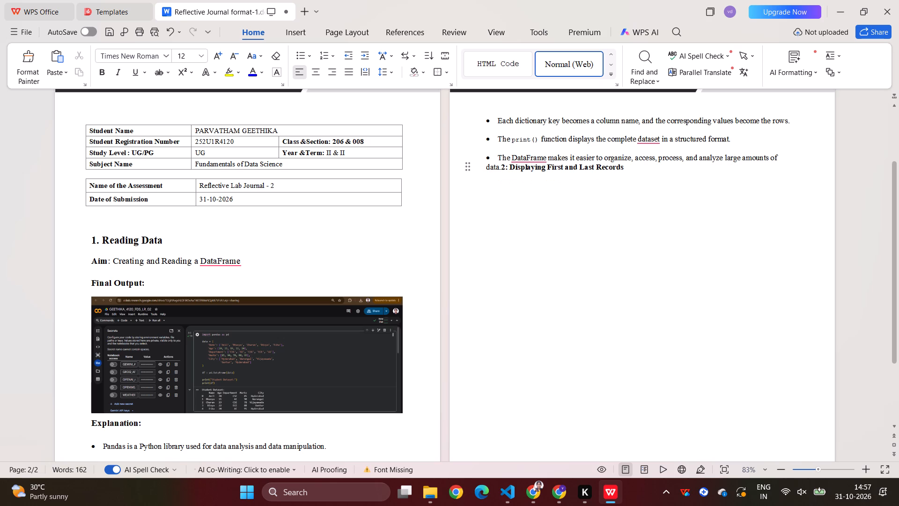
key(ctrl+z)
Replace "Program 2:" with "2)" at the start of the "Displaying First and Last Records" heading.
key(BackSpace)
key(BackSpace)
key(BackSpace)
key(BackSpace)
key(BackSpace)
key(BackSpace)
key(BackSpace)
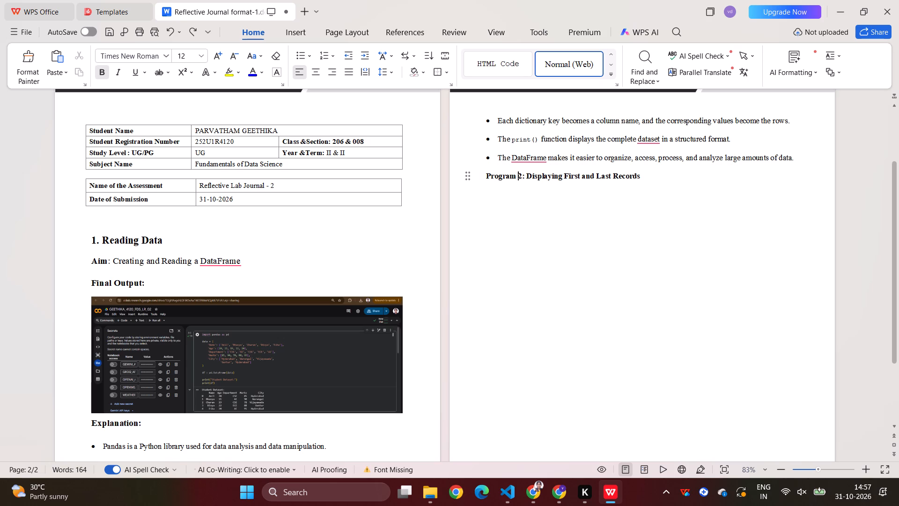
key(BackSpace)
key(Right)
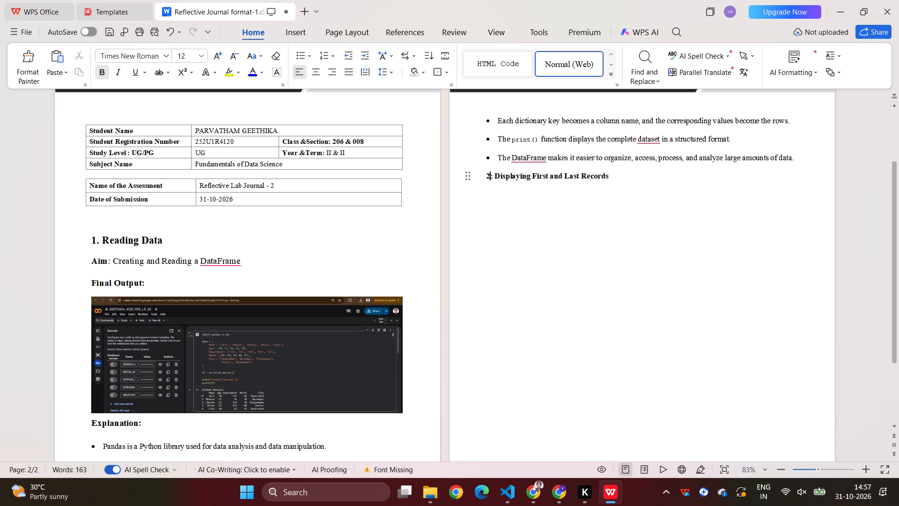
key(Right)
key(BackSpace)
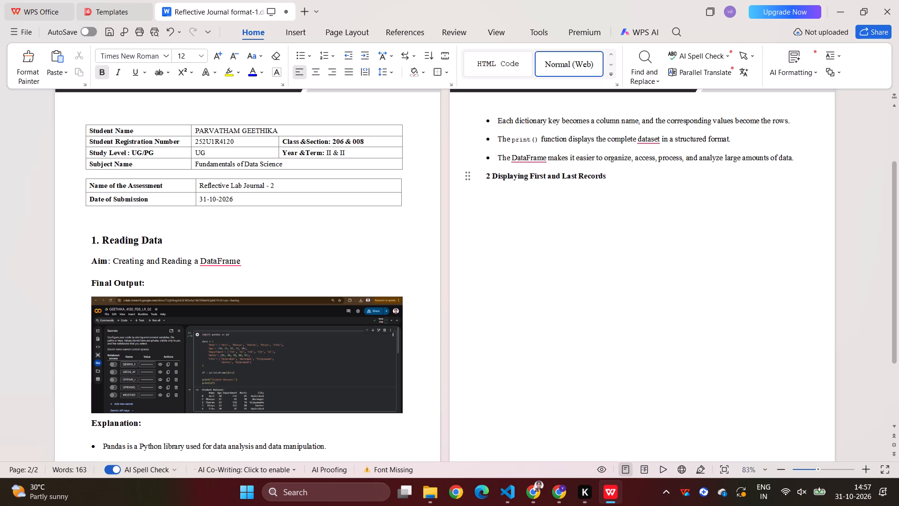
key(shift+parenright)
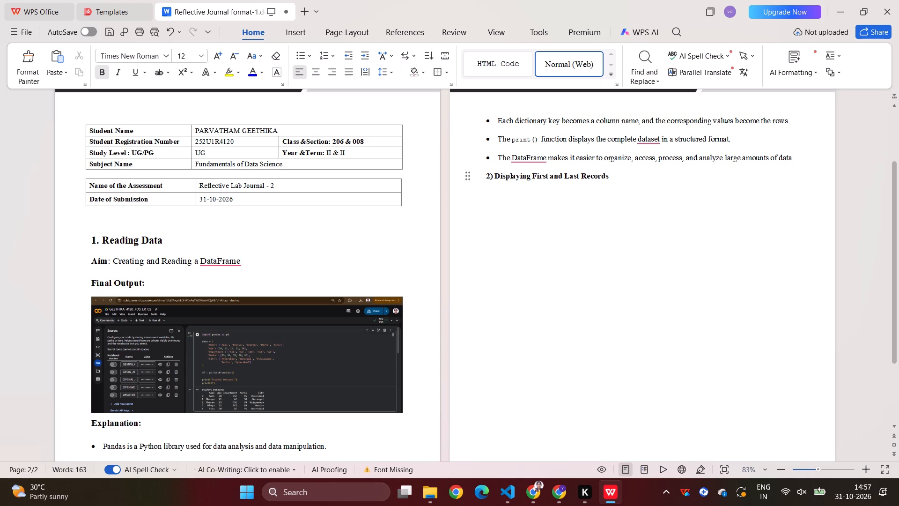
Set the font size of the "2) Displaying First and Last Records" heading to 16.
drag(610, 179, 475, 176)
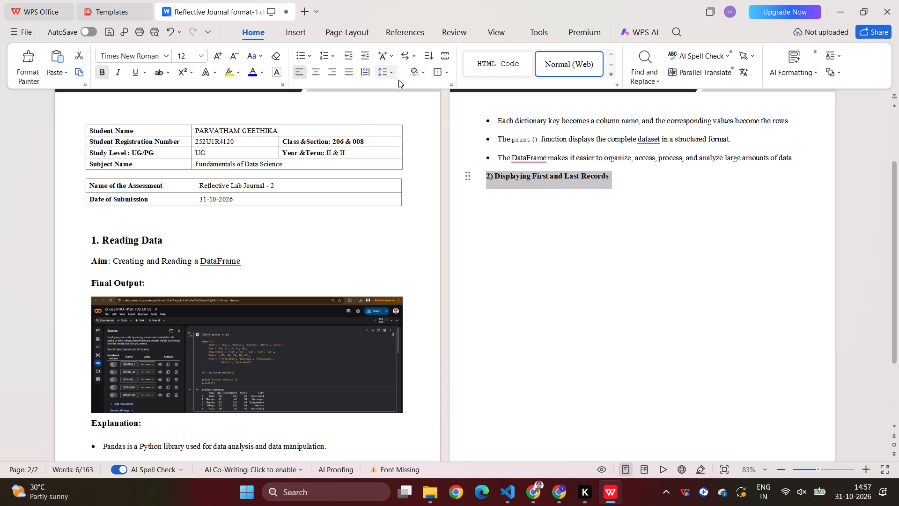
click(200, 58)
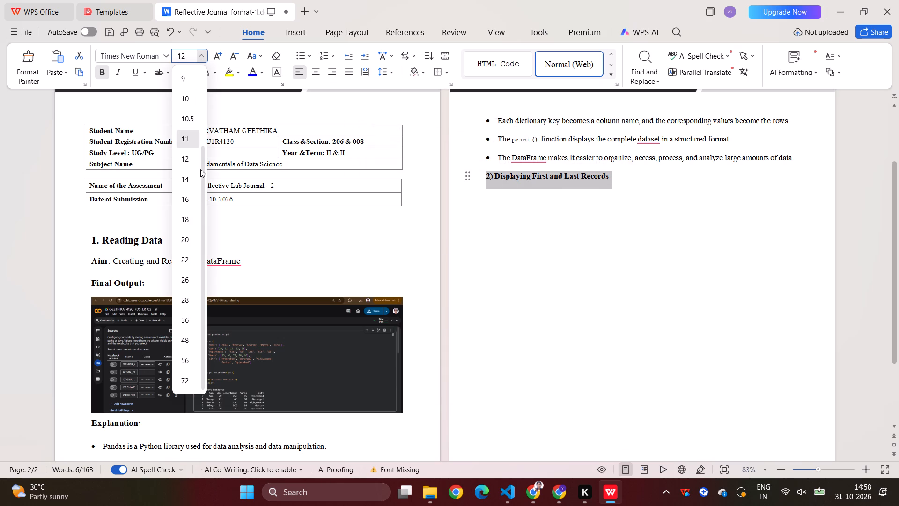
click(190, 201)
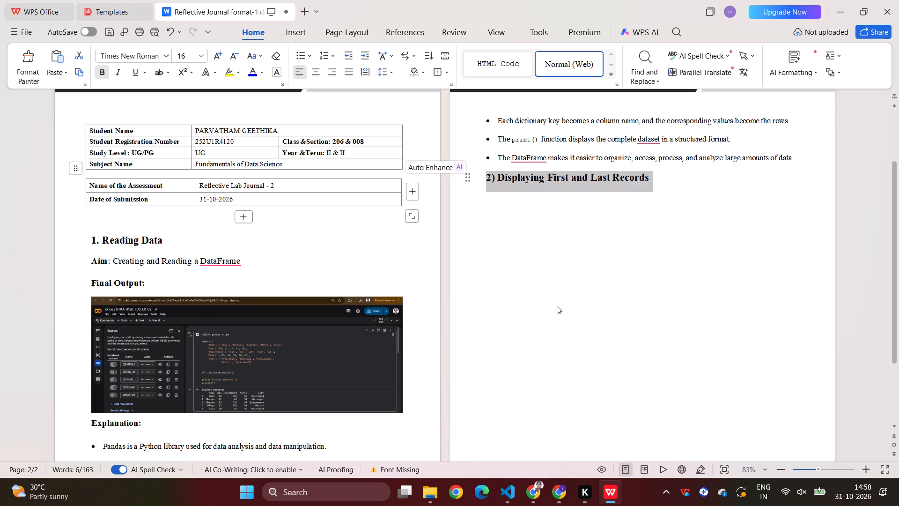
click(557, 305)
Add an empty, unnumbered line below the "2) Displaying First and Last Records" heading.
click(673, 184)
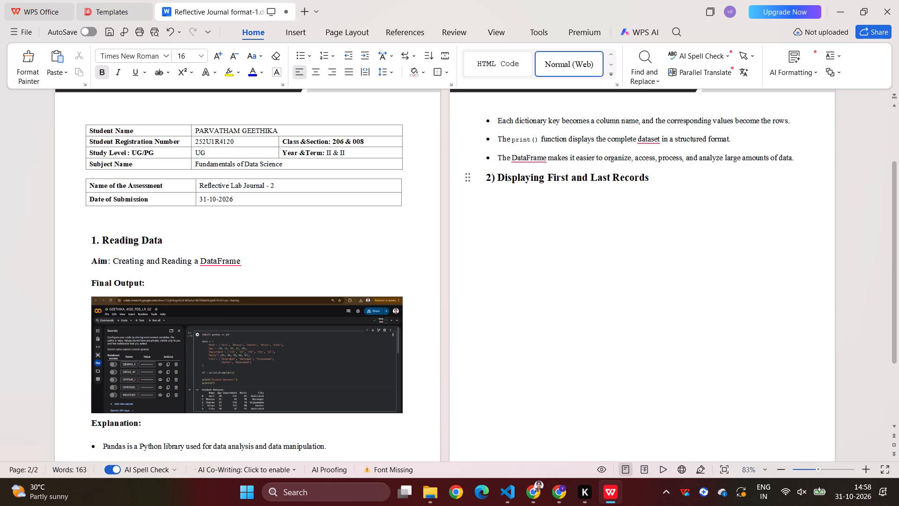
key(Return)
key(BackSpace)
Copy the "Final Output:" label from the Reading Data section onto the line below the "2) Displaying First and Last Records" heading.
drag(153, 284, 87, 283)
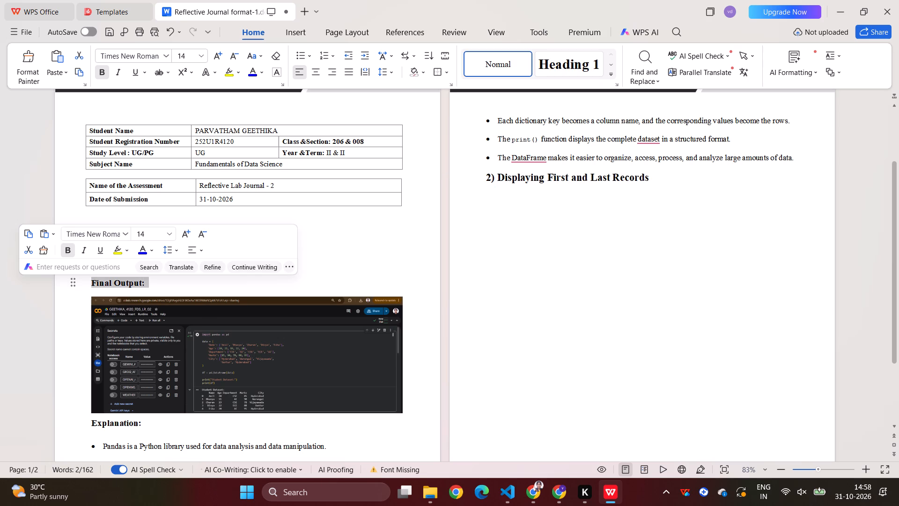
click(87, 283)
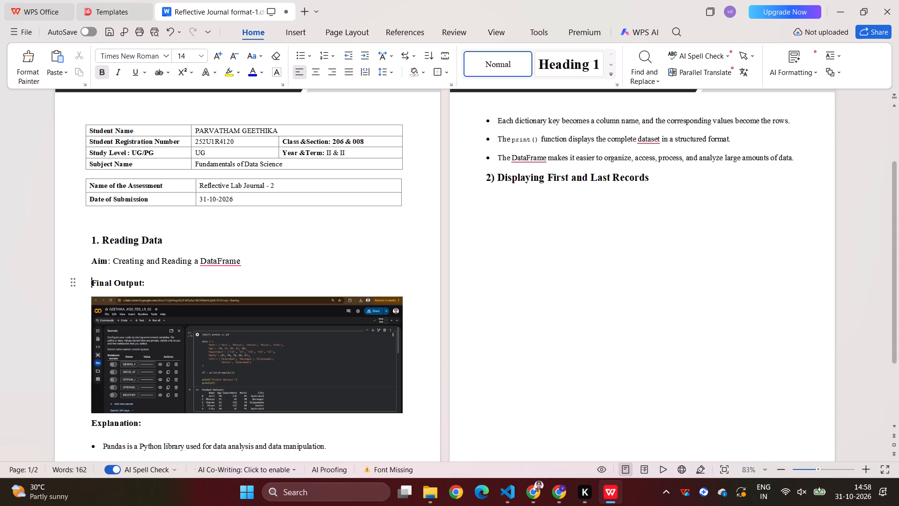
drag(153, 283, 69, 282)
key(ctrl+c)
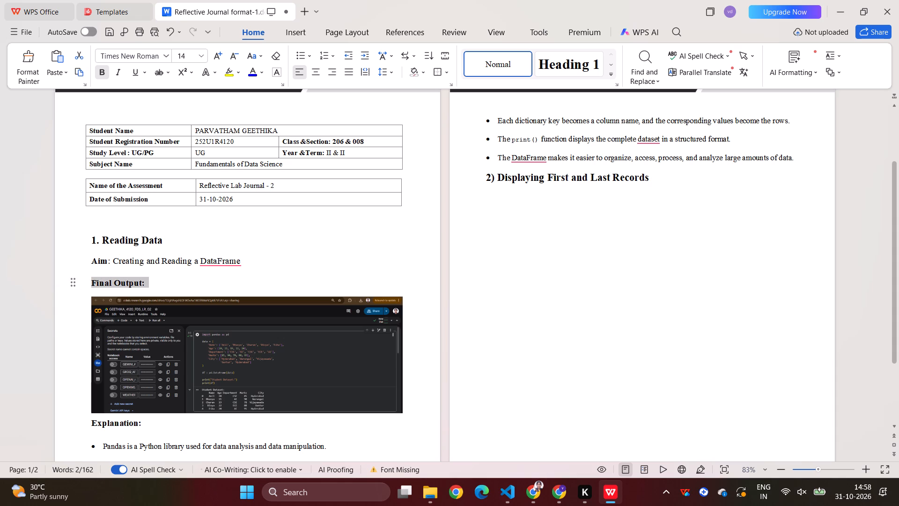
click(523, 187)
click(660, 186)
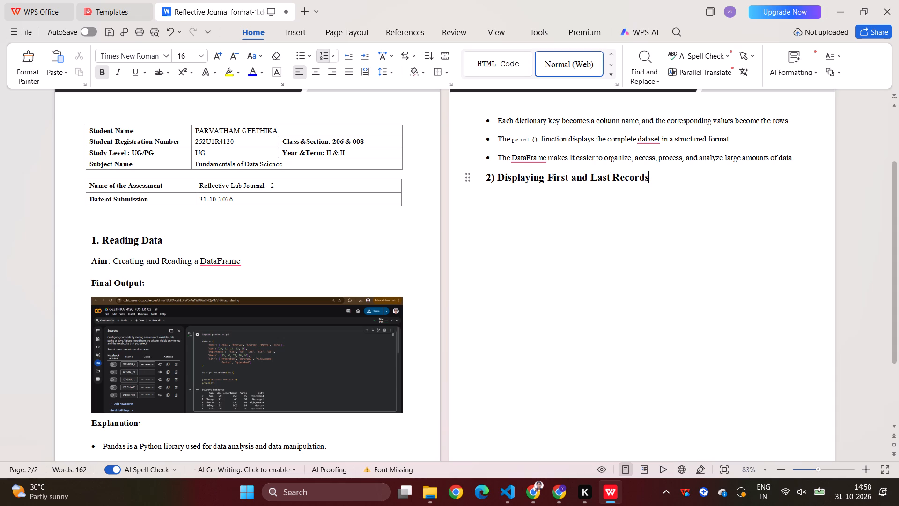
key(Return)
key(BackSpace)
key(ctrl+v)
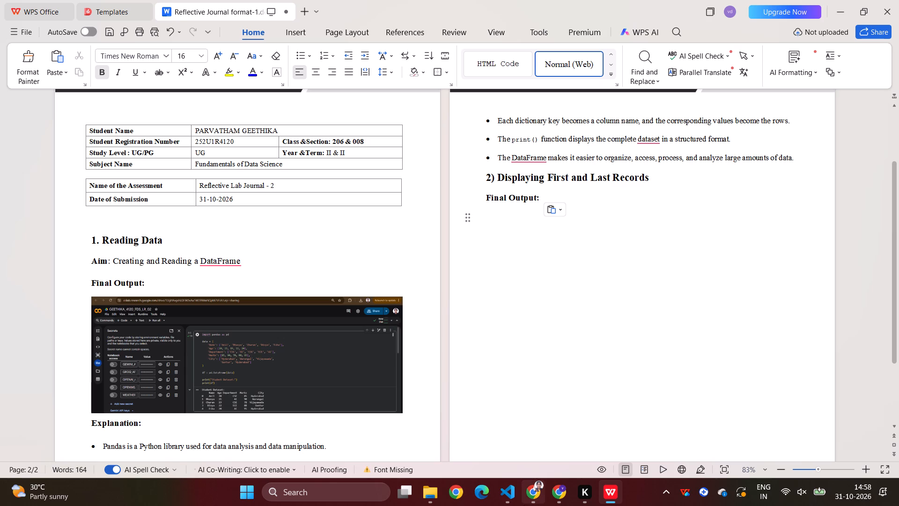
In Chrome, close the iLovePDF download page and move the Colab notebook tab next to the ChatGPT tab.
click(532, 499)
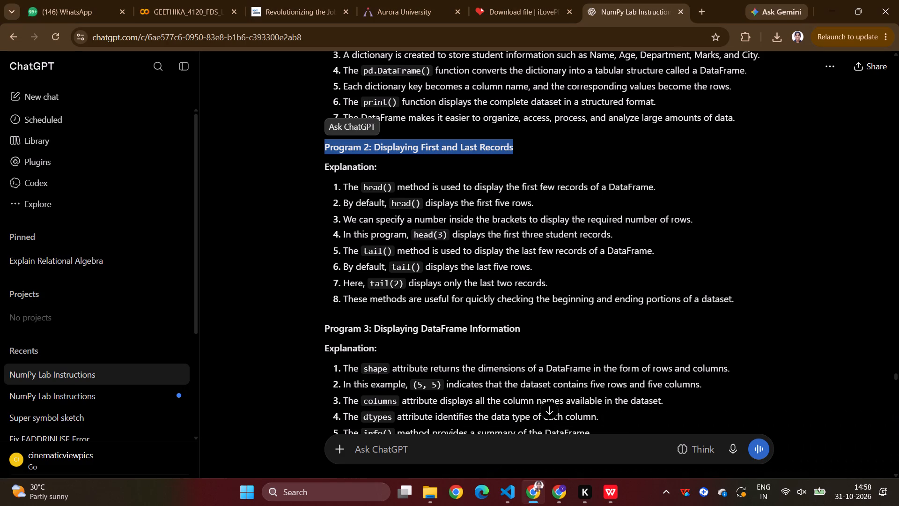
click(547, 0)
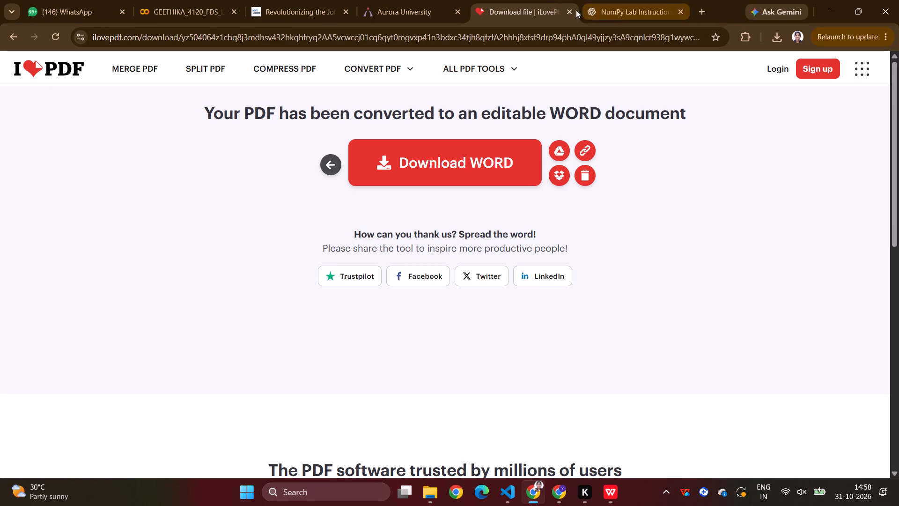
click(570, 10)
click(156, 0)
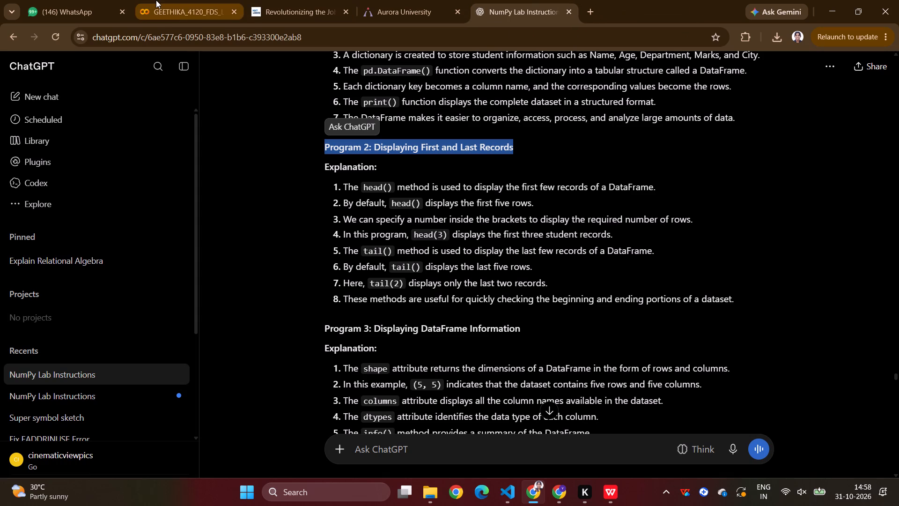
drag(156, 0, 428, 0)
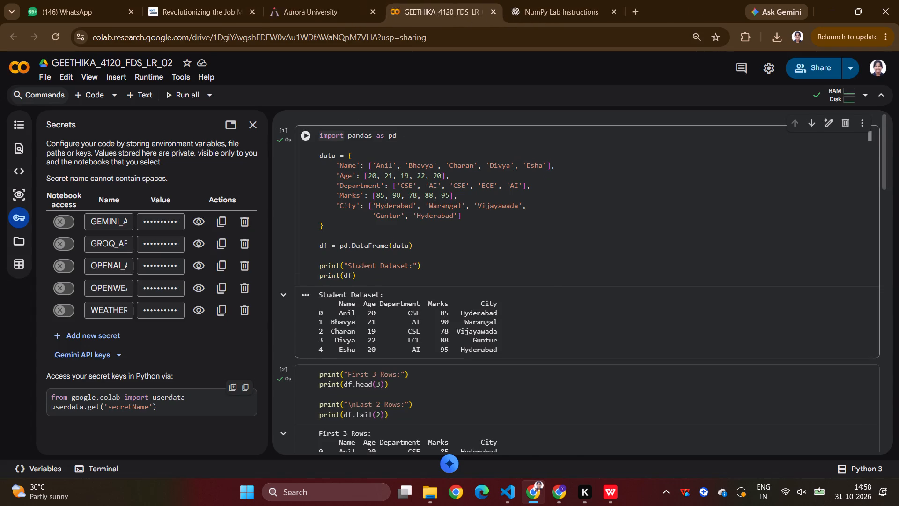
Capture the Colab cell showing the first 3 and last 2 rows with its output, and paste it under the second "Final Output:" in WPS Office.
scroll(405, 204, down, 4)
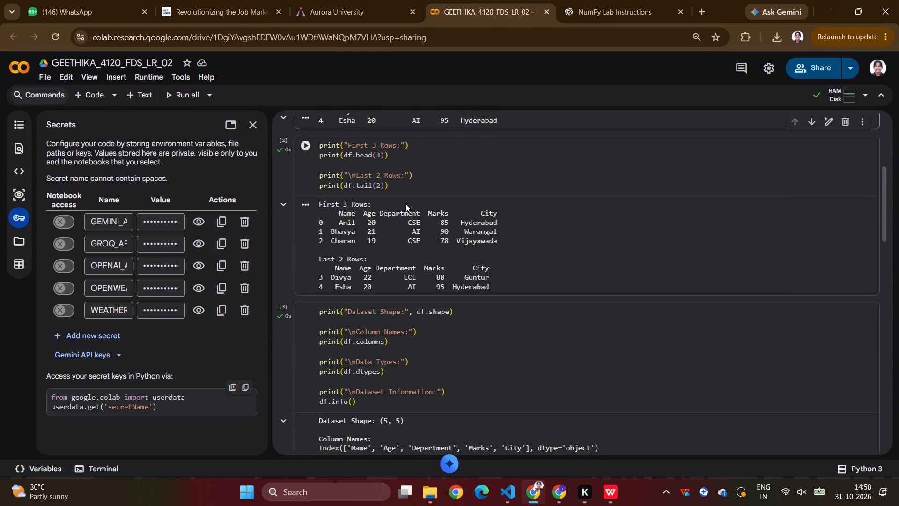
key(Print)
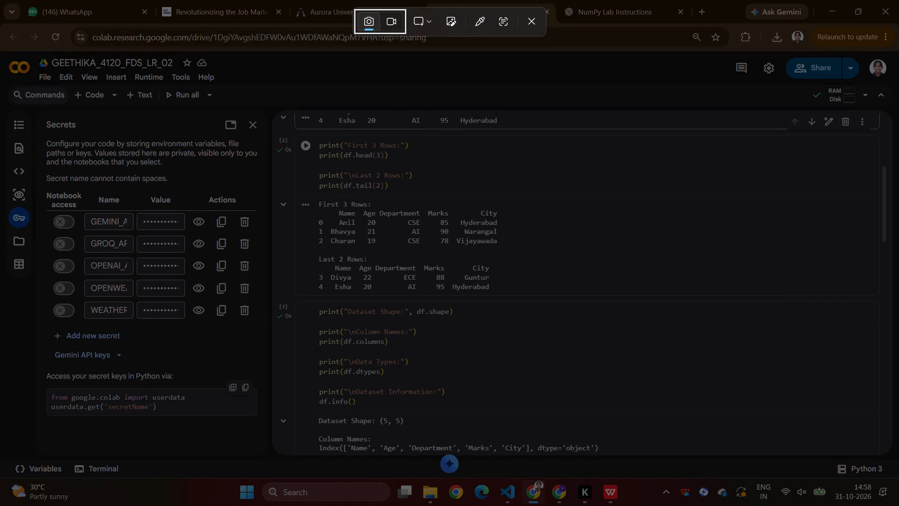
drag(0, 38, 898, 345)
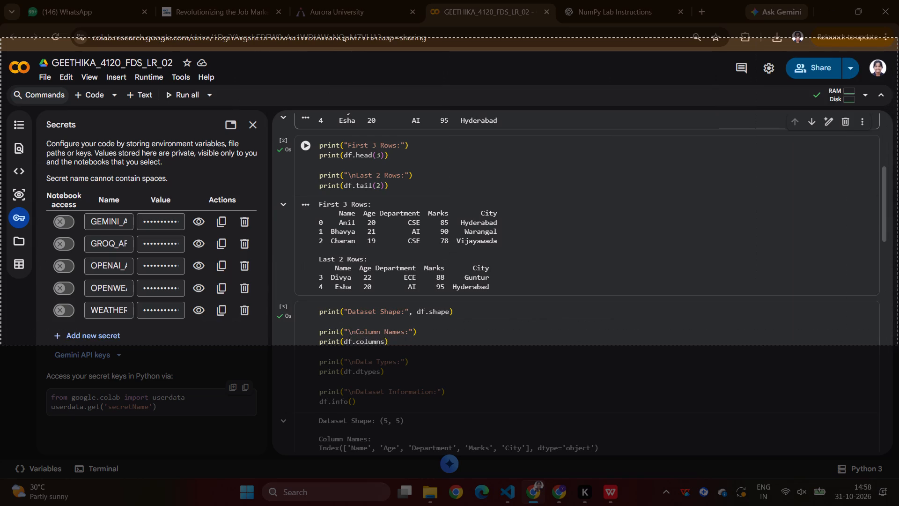
drag(898, 345, 898, 302)
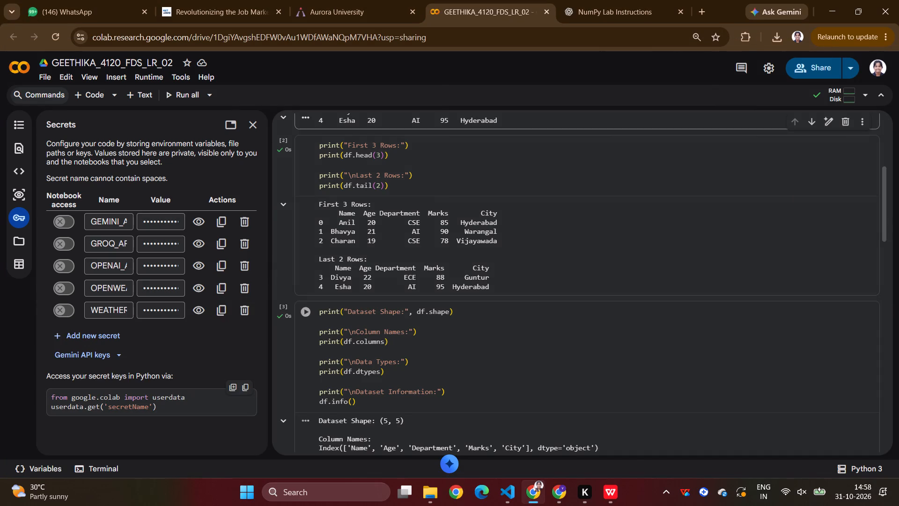
click(638, 430)
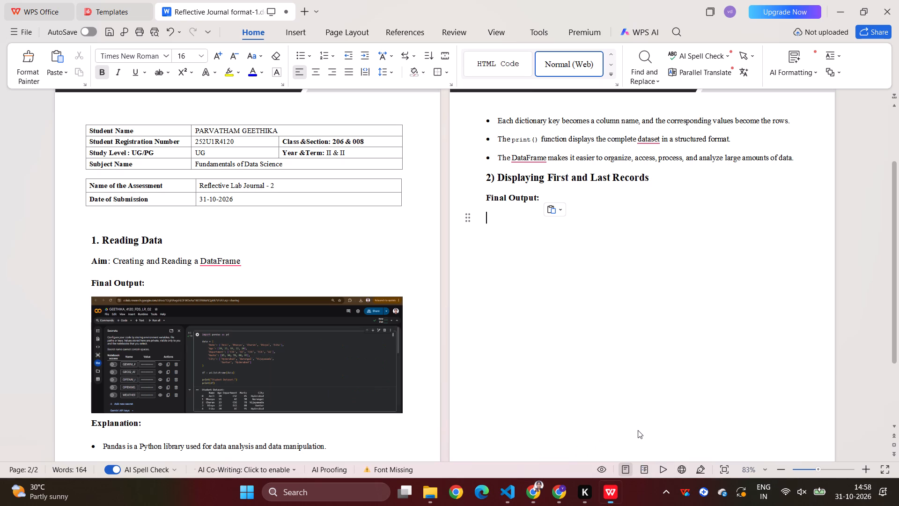
key(ctrl+v)
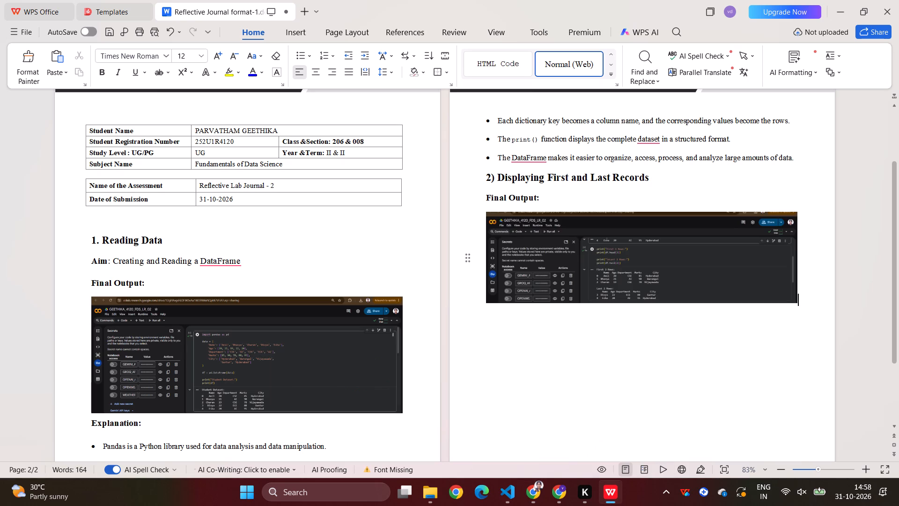
Copy the "Explanation:" label from the Reading Data section onto a new line below the second output screenshot.
key(Return)
drag(166, 423, 90, 425)
key(ctrl+c)
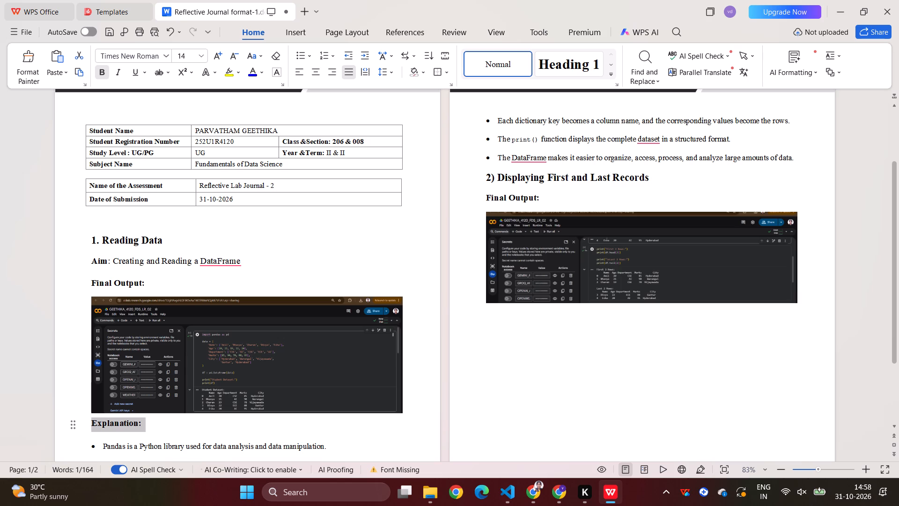
click(500, 322)
key(ctrl+v)
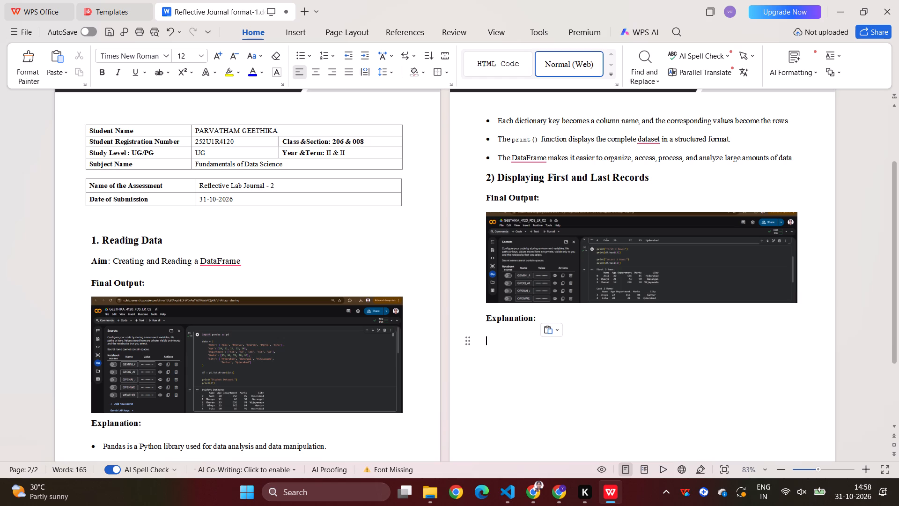
Copy the eight Program 2 explanation points from ChatGPT in Chrome and paste them under the second "Explanation:", removing the trailing empty bullet.
click(528, 500)
click(575, 0)
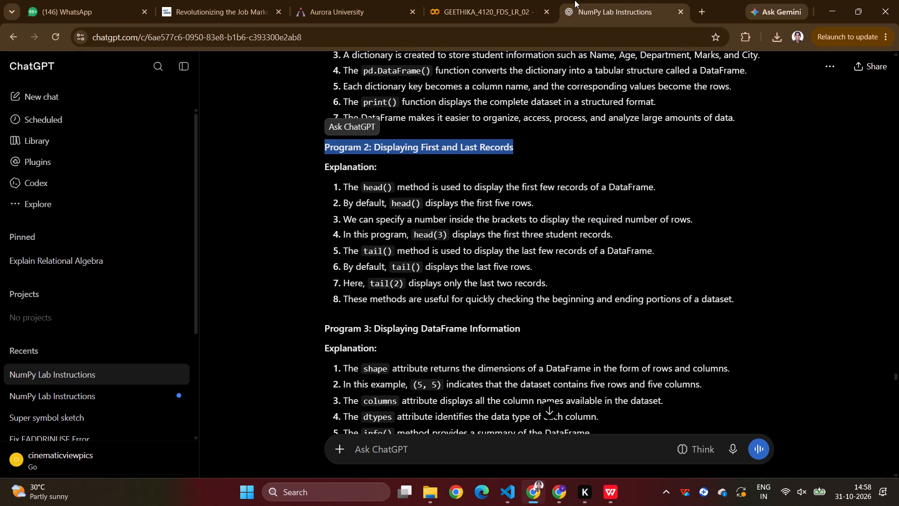
drag(744, 294, 344, 188)
key(ctrl+c)
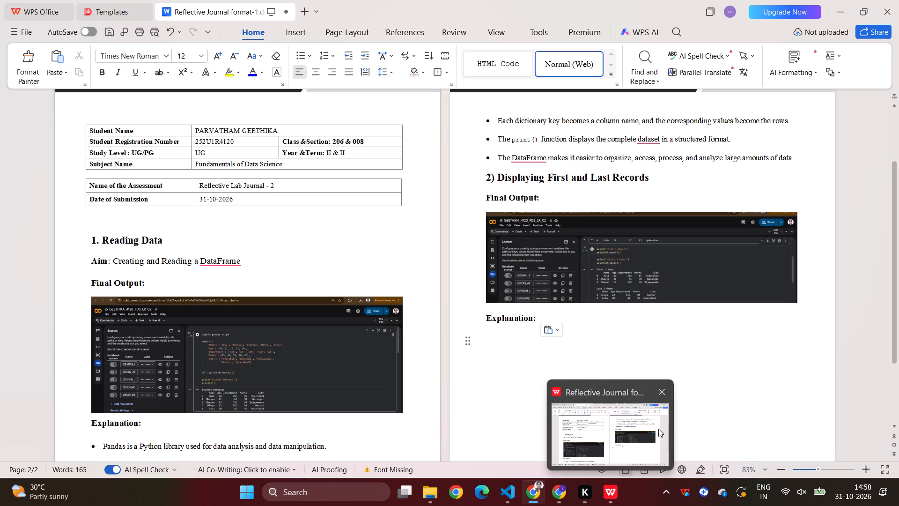
click(658, 429)
key(ctrl+v)
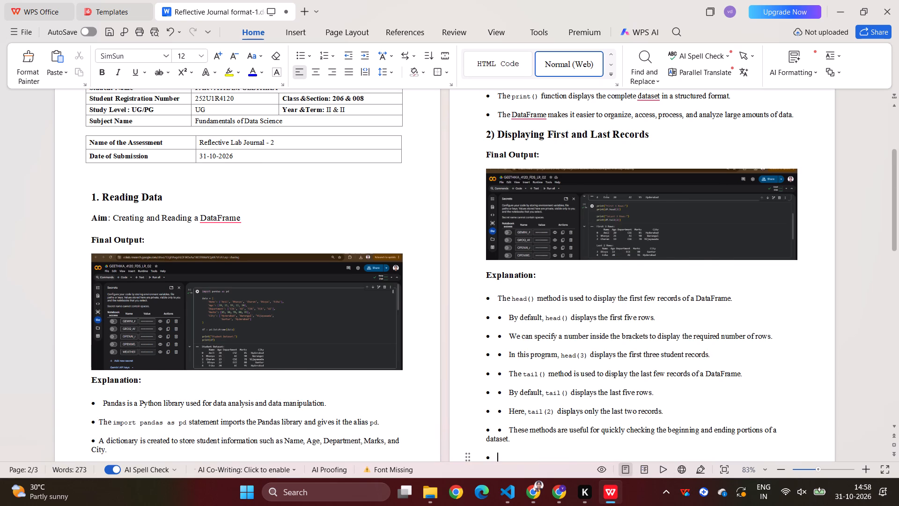
key(BackSpace)
key(BackSpace)
key(BackSpace)
key(BackSpace)
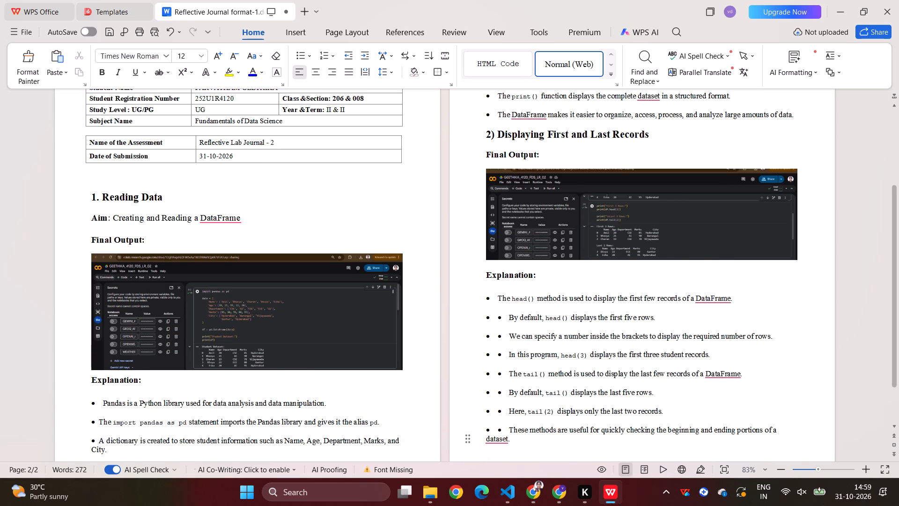
Remove the duplicate bullets from the last four Program 2 explanation points, from "The tail() method" through "These methods are useful".
click(504, 432)
key(BackSpace)
key(BackSpace)
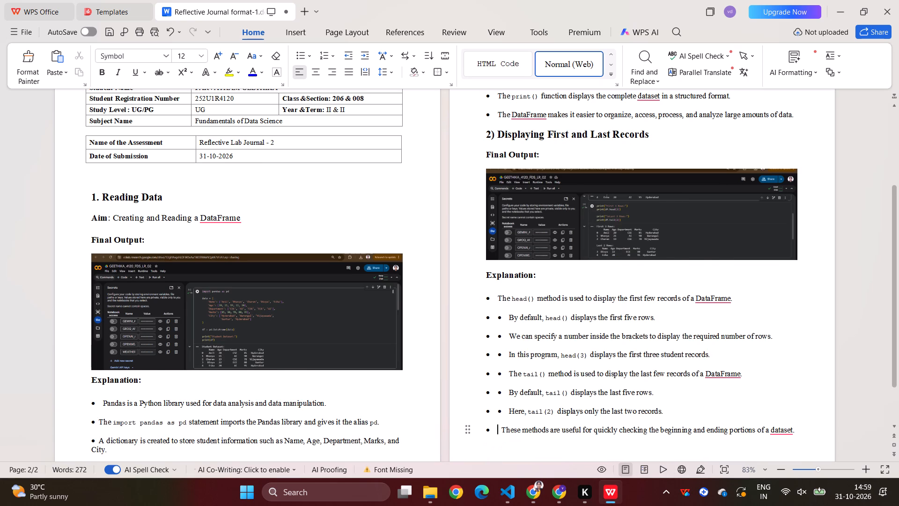
key(BackSpace)
click(504, 414)
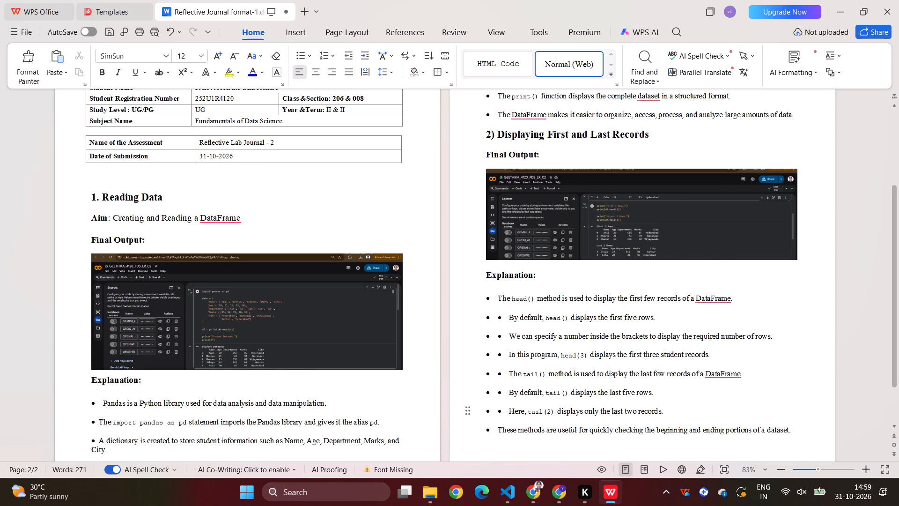
key(BackSpace)
key(BackSpace)
key(BackSpace)
click(504, 397)
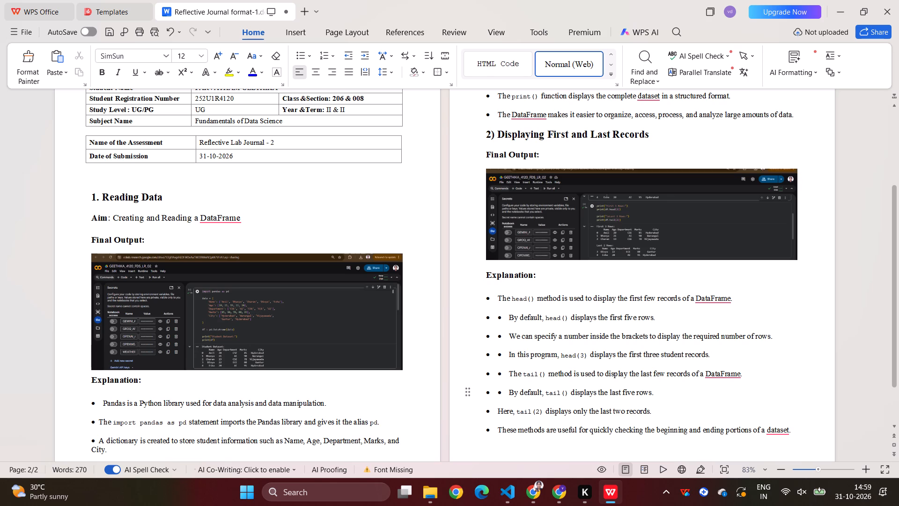
key(BackSpace)
key(BackSpace)
key(BackSpace)
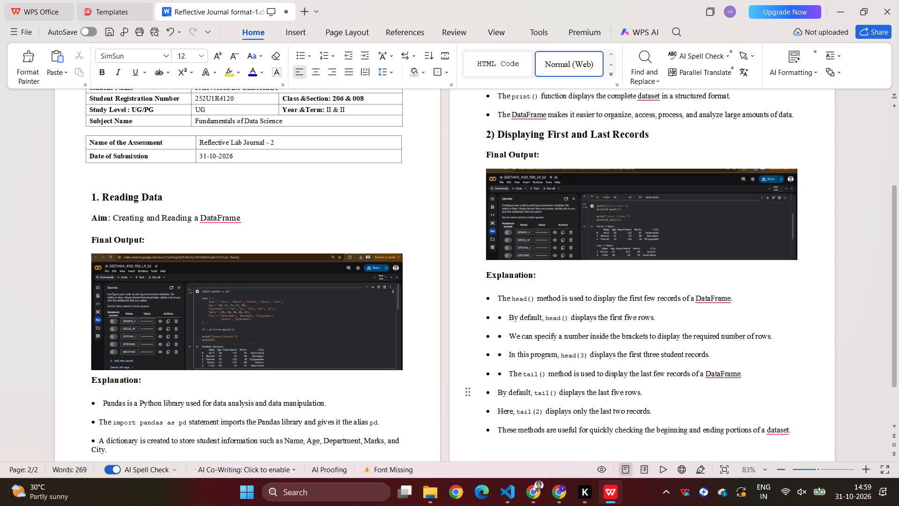
click(507, 372)
key(BackSpace)
key(BackSpace)
key(BackSpace)
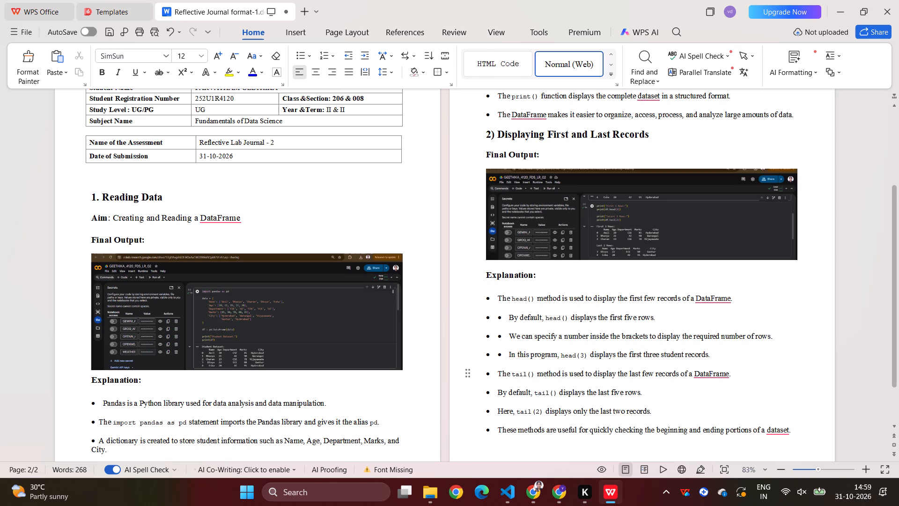
Remove the duplicate bullets from the "In this program, head(3)", "We can specify a number" and "By default, head()" points.
click(501, 355)
key(BackSpace)
key(BackSpace)
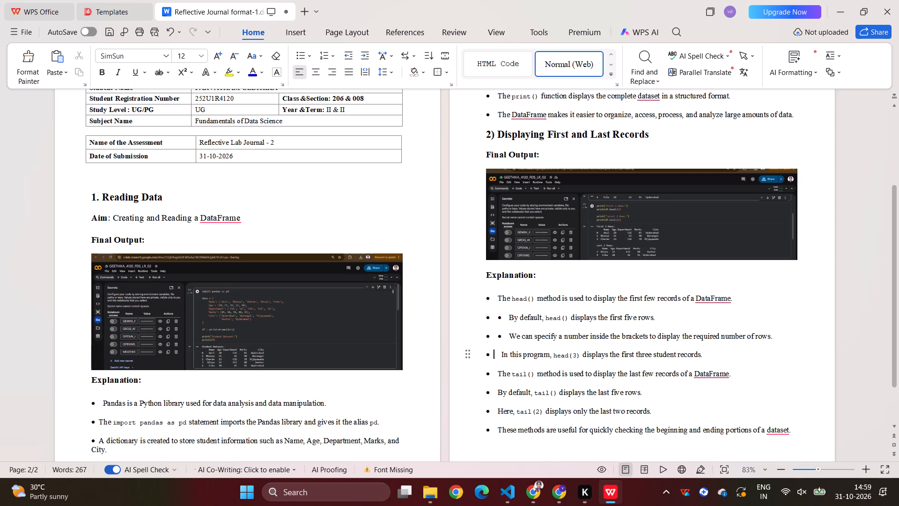
key(BackSpace)
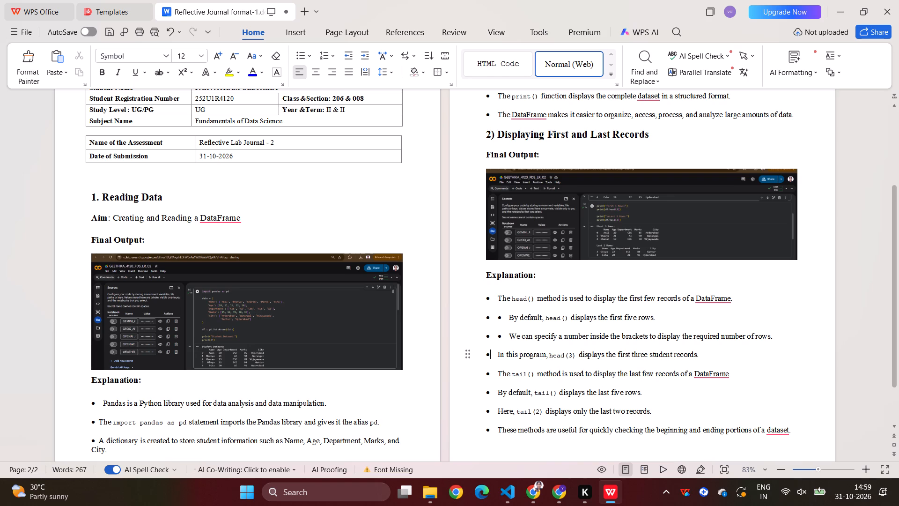
click(506, 336)
key(BackSpace)
key(BackSpace)
key(BackSpace)
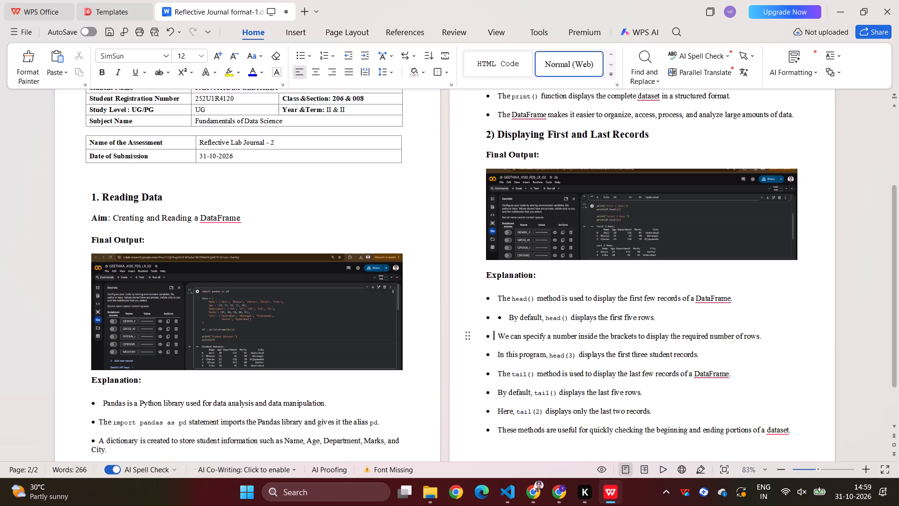
click(506, 317)
key(BackSpace)
key(BackSpace)
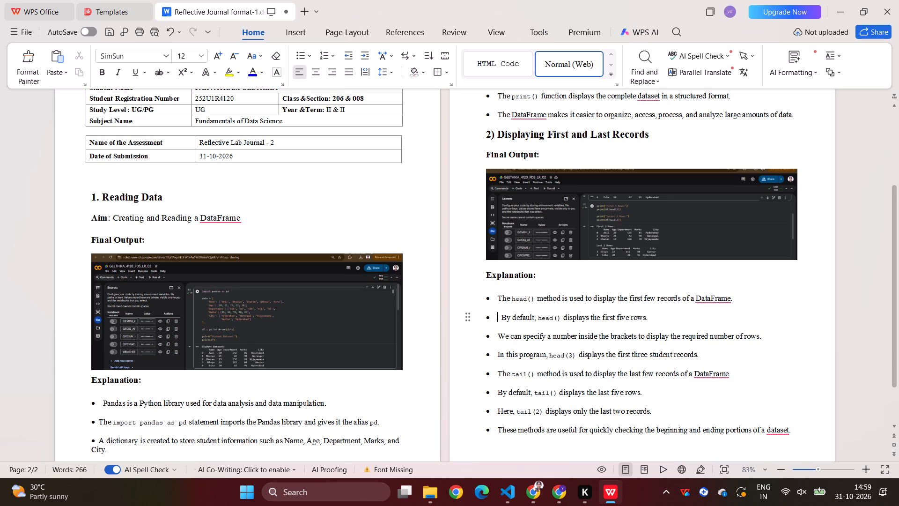
key(BackSpace)
Add an empty, unbulleted line at the end of the document, after the Program 2 explanation points.
scroll(579, 340, down, 3)
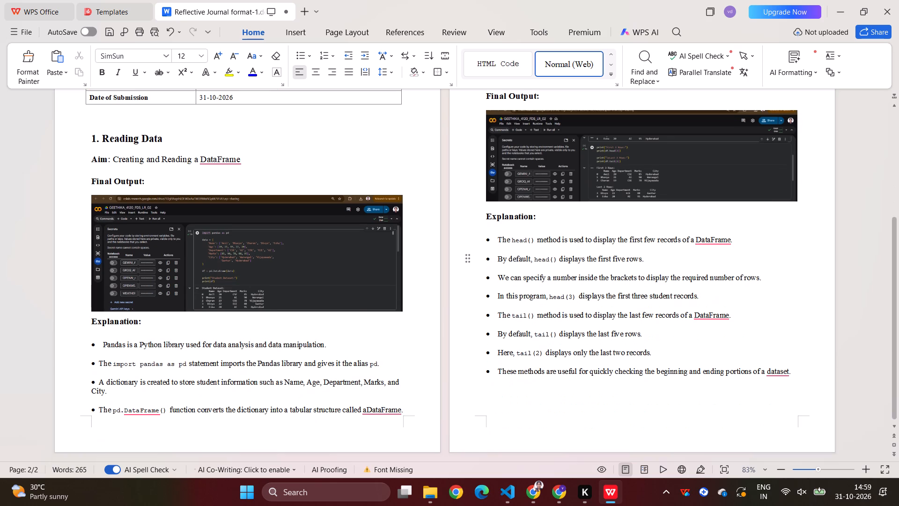
click(645, 423)
key(Return)
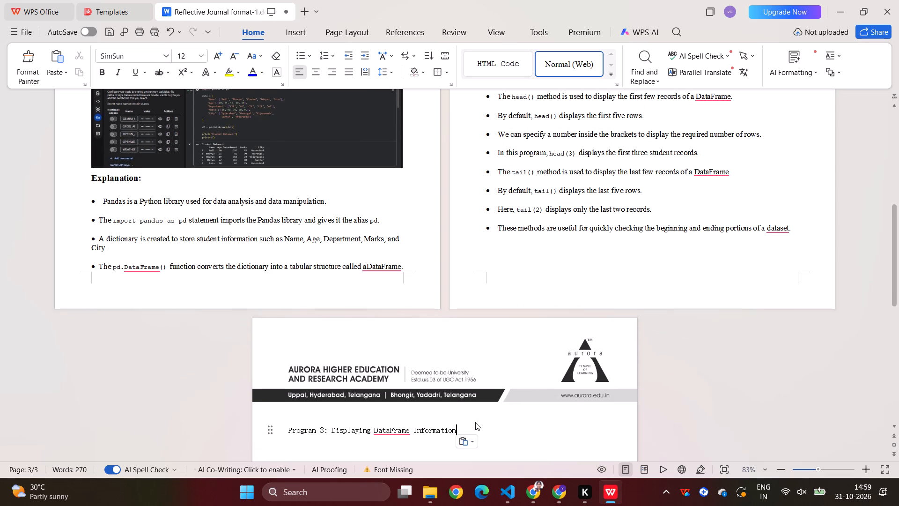
Format the pasted Program 3 heading as bold Times New Roman, size 16.
drag(475, 422, 289, 431)
drag(289, 431, 519, 437)
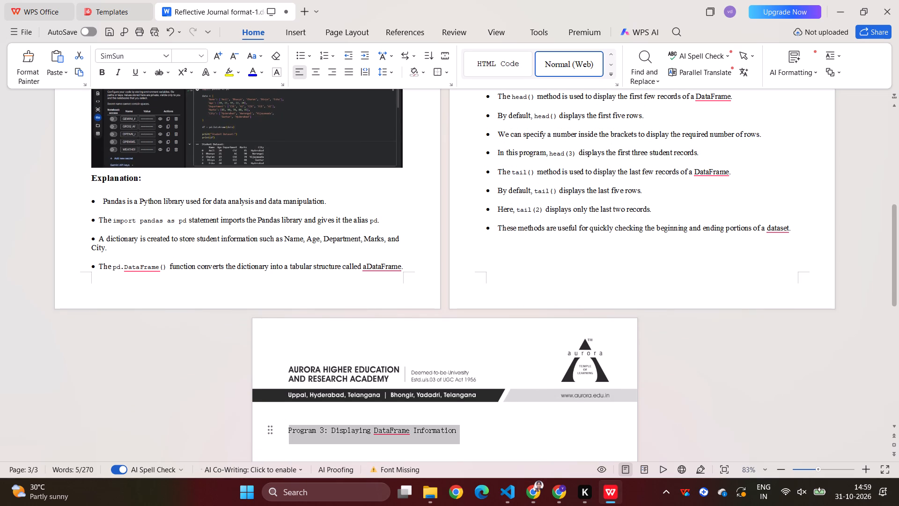
drag(519, 437, 519, 437)
click(372, 400)
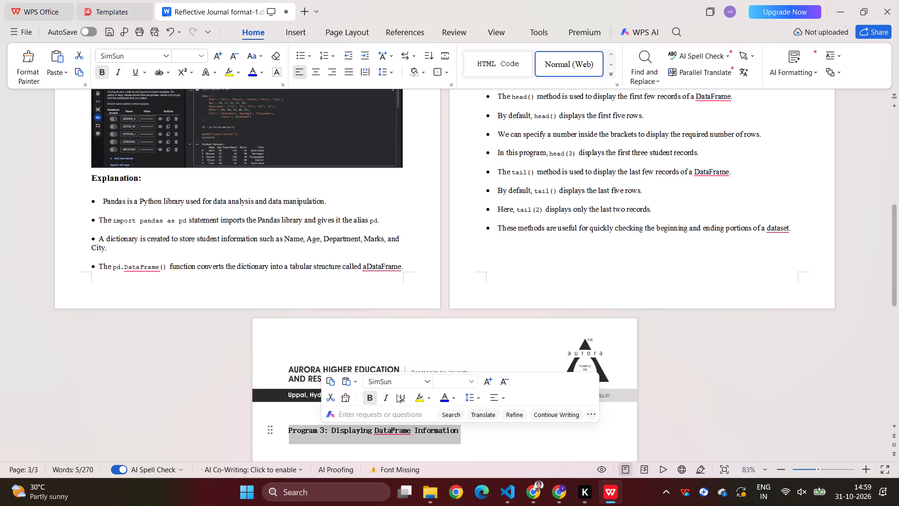
click(430, 380)
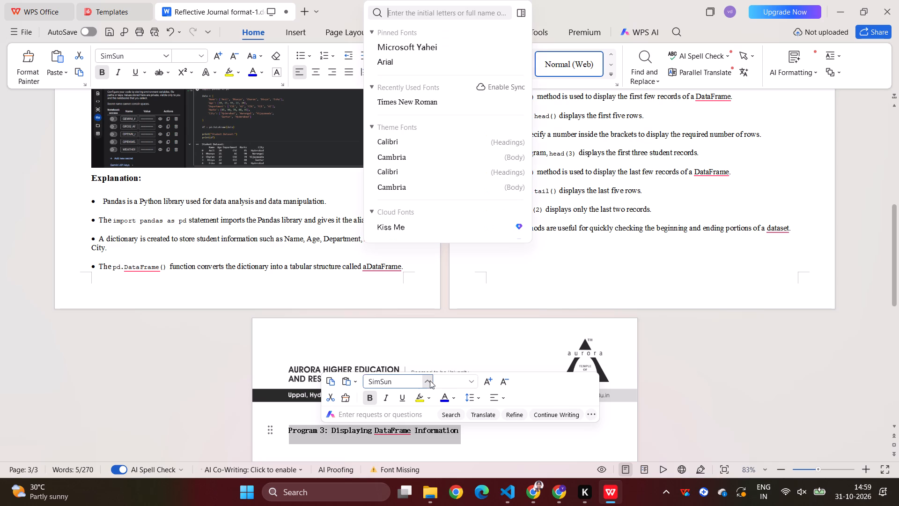
click(459, 95)
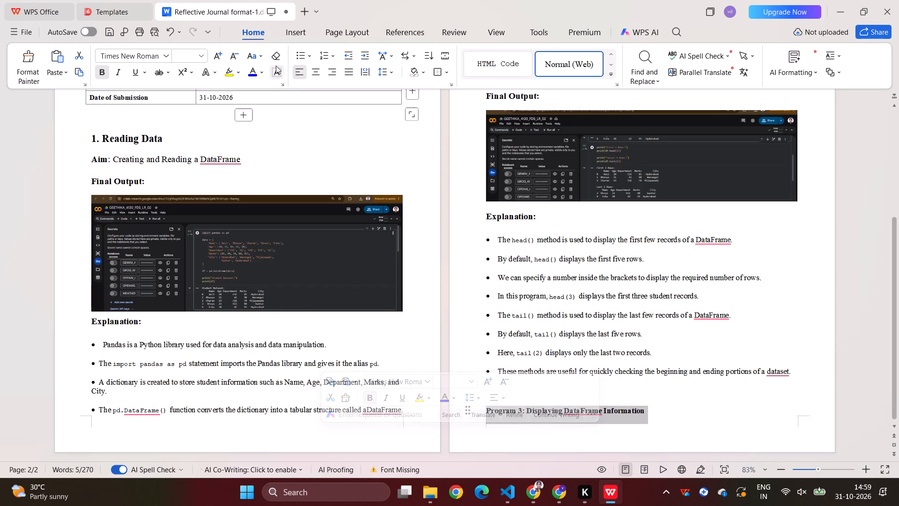
click(206, 56)
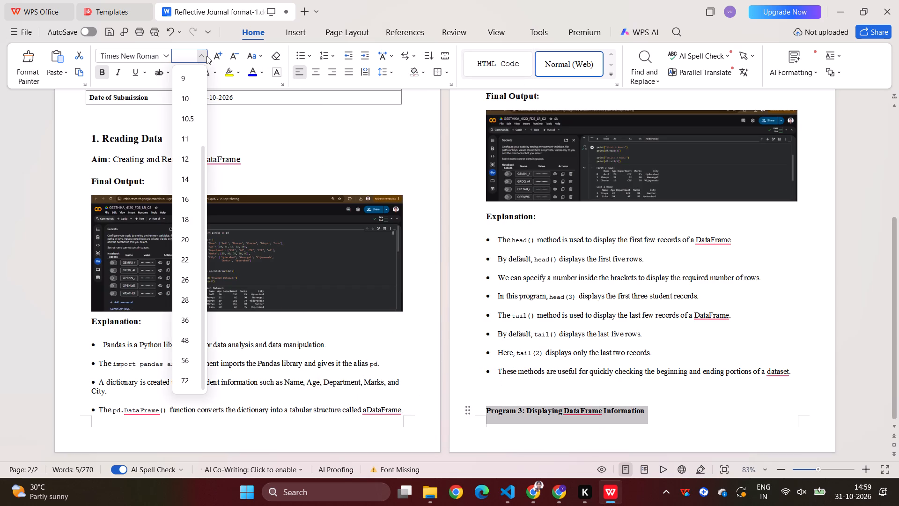
click(192, 200)
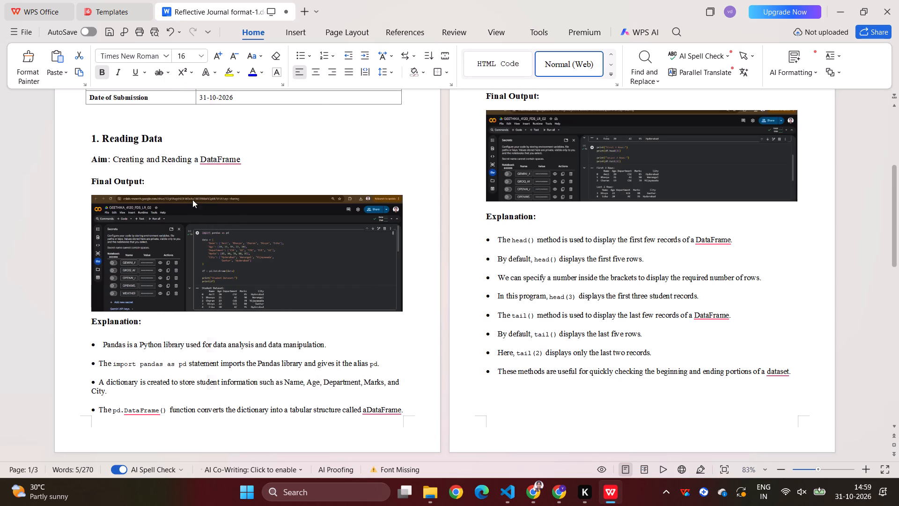
Replace "Program 3:" with "3)" in the heading so it reads "3) Displaying DataFrame Information".
click(533, 399)
scroll(533, 399, down, 2)
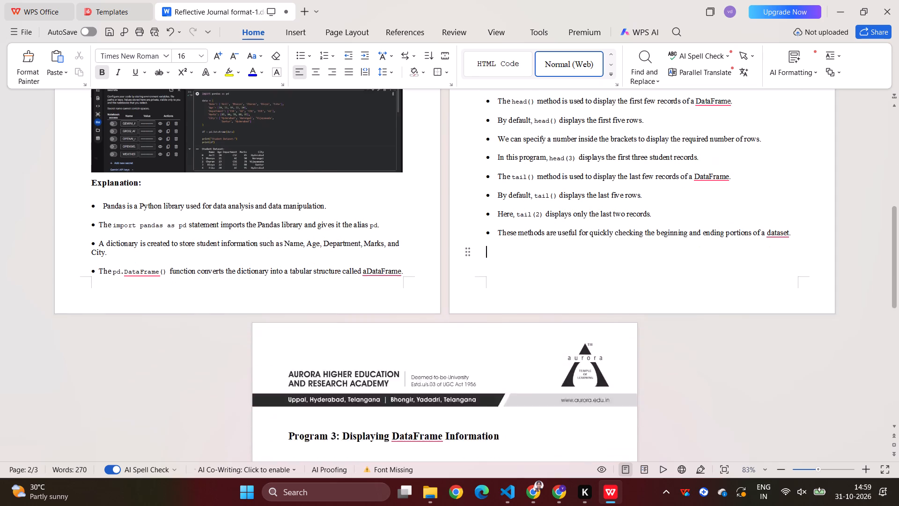
scroll(533, 399, down, 1)
click(509, 411)
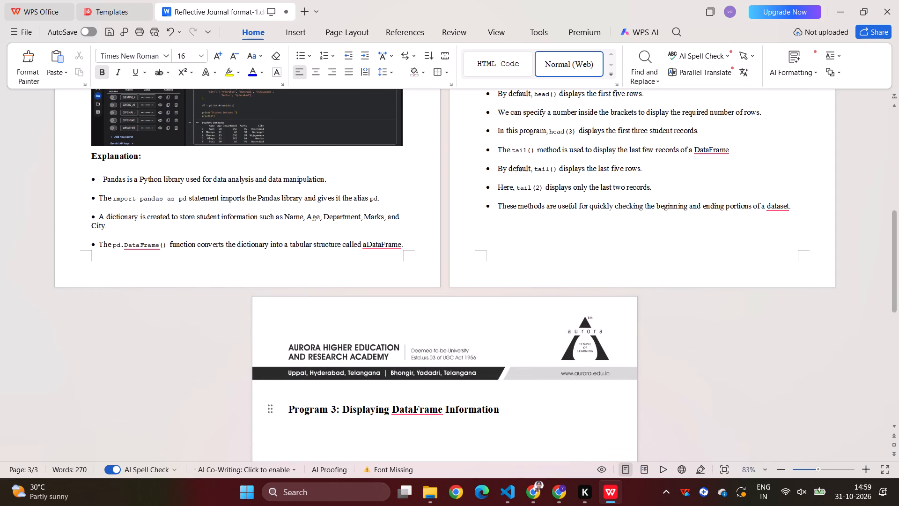
click(329, 408)
key(BackSpace)
key(BackSpace)
key(BackSpace)
key(BackSpace)
key(BackSpace)
key(BackSpace)
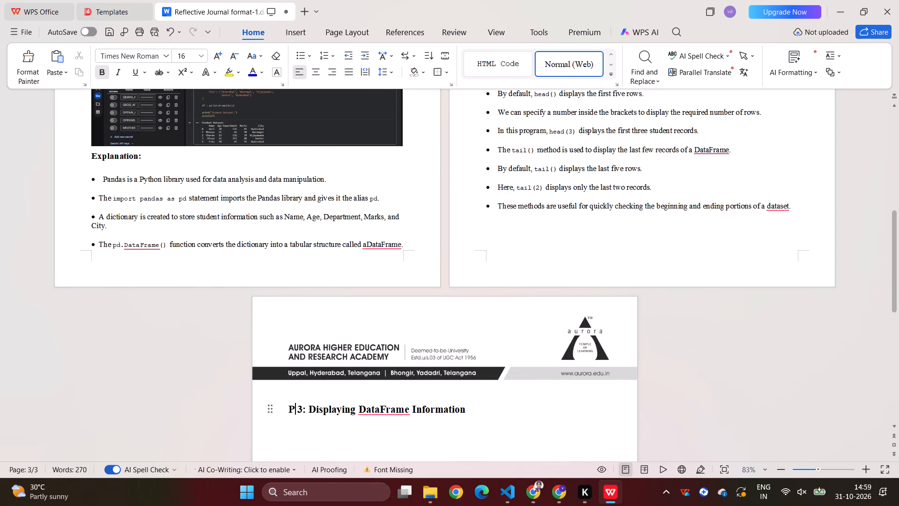
key(BackSpace)
key(Right)
key(Right)
key(Right)
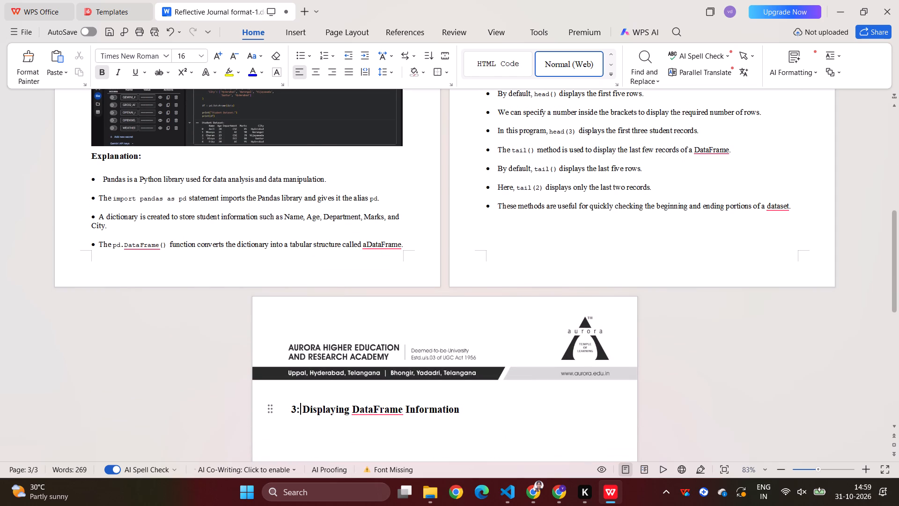
key(BackSpace)
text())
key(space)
Copy the "Final Output:" label from section 2 and paste it on a new unnumbered line below the "3) Displaying DataFrame Information" heading.
click(486, 420)
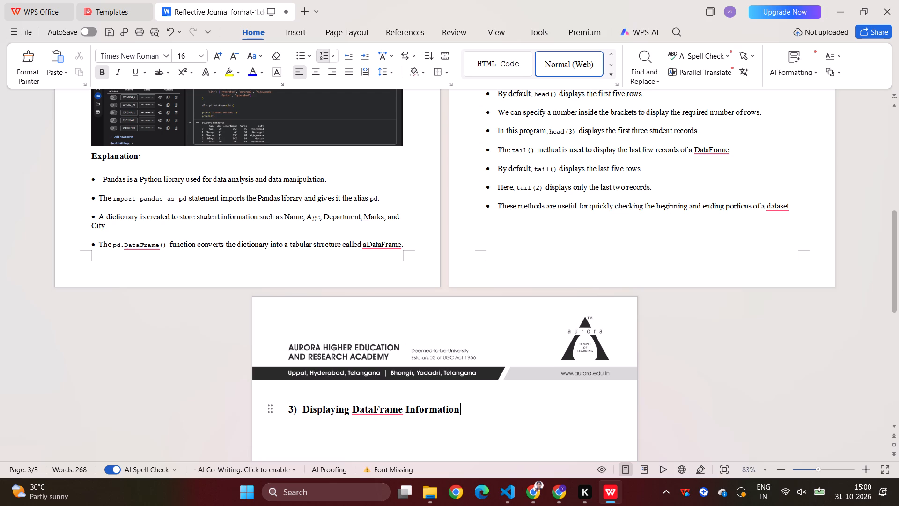
key(Return)
key(BackSpace)
scroll(486, 420, up, 6)
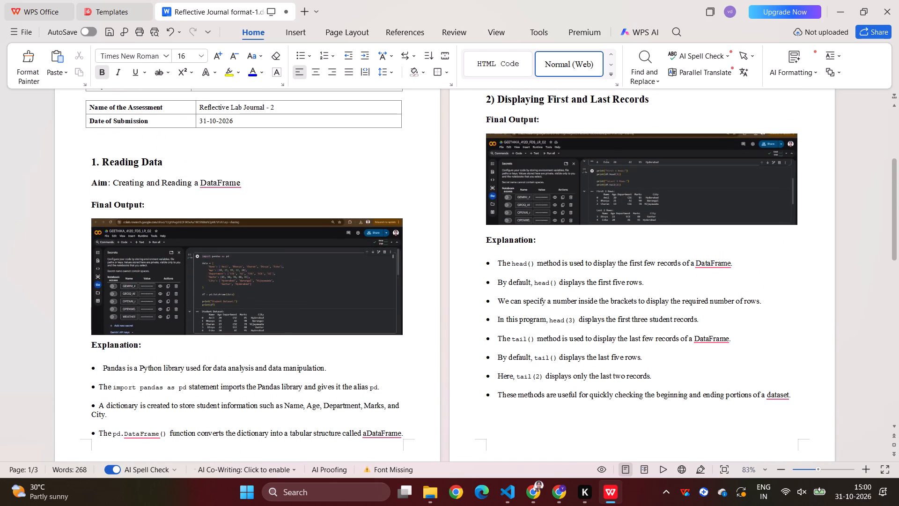
drag(551, 117, 483, 125)
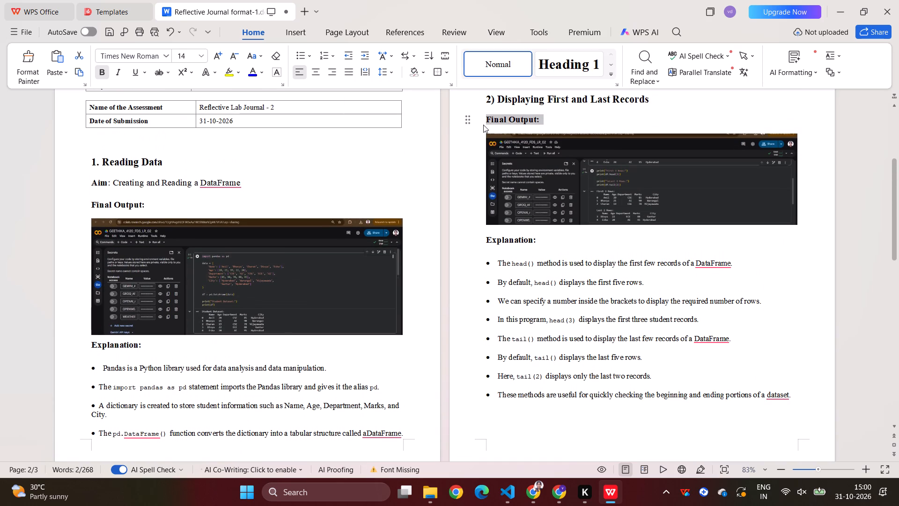
key(ctrl+c)
scroll(572, 230, down, 3)
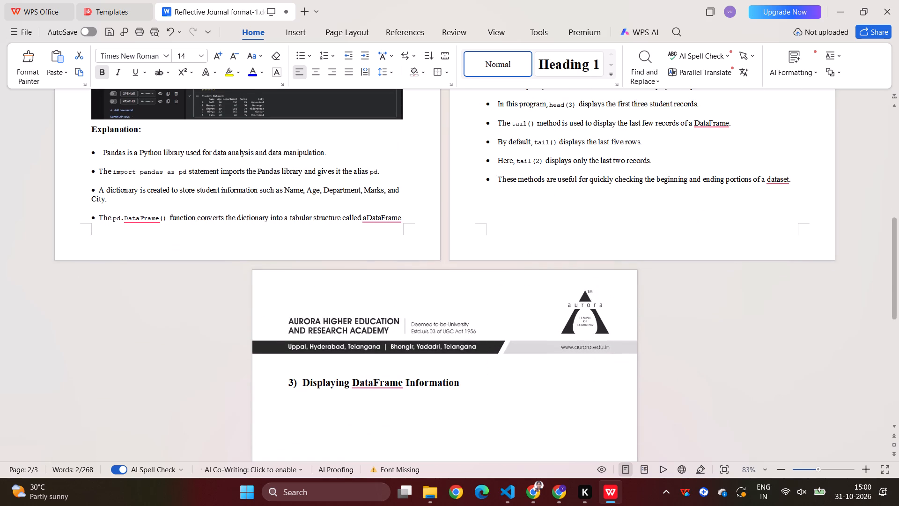
click(482, 385)
key(Return)
key(BackSpace)
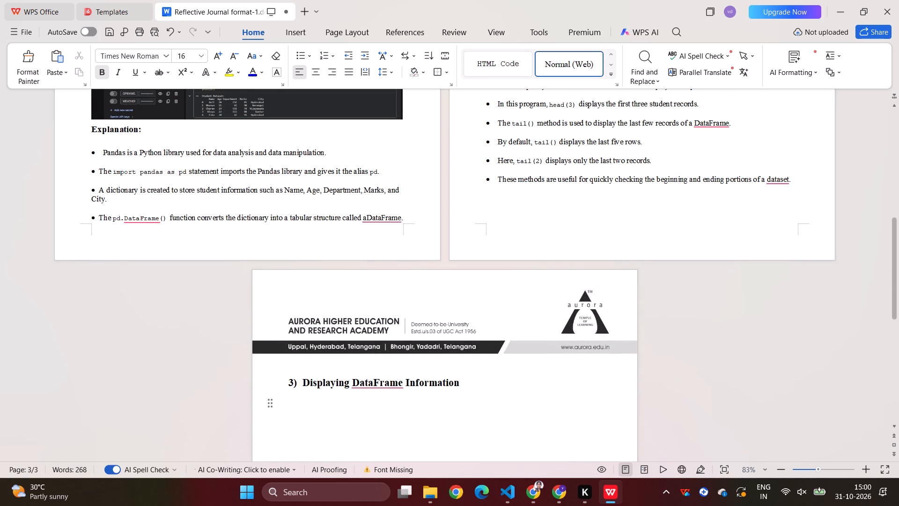
key(ctrl+v)
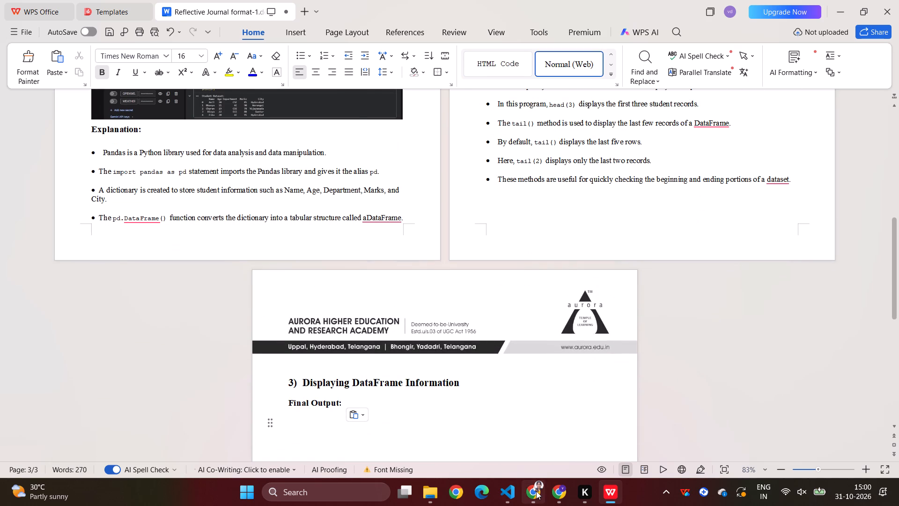
Switch to the FDS_LR_02 Colab notebook in Chrome, at the cell that prints the dataset shape, column names and data types.
click(536, 491)
click(633, 0)
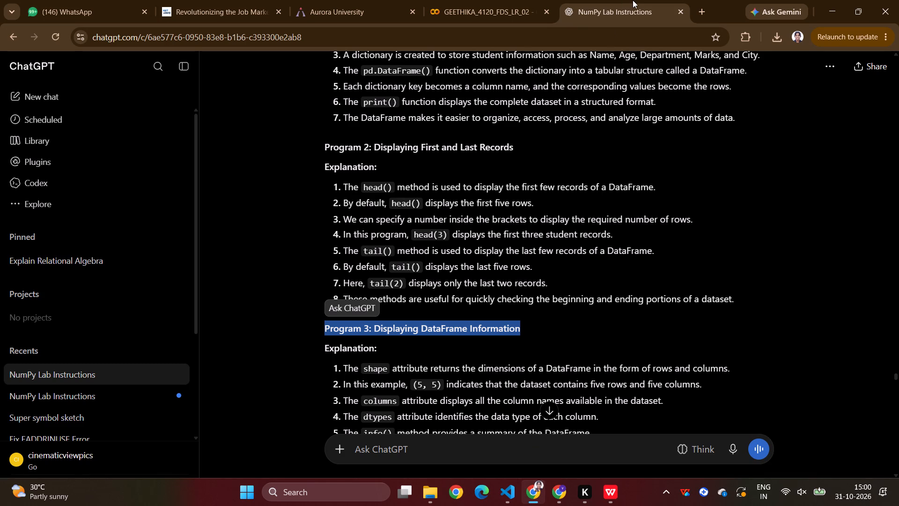
click(493, 0)
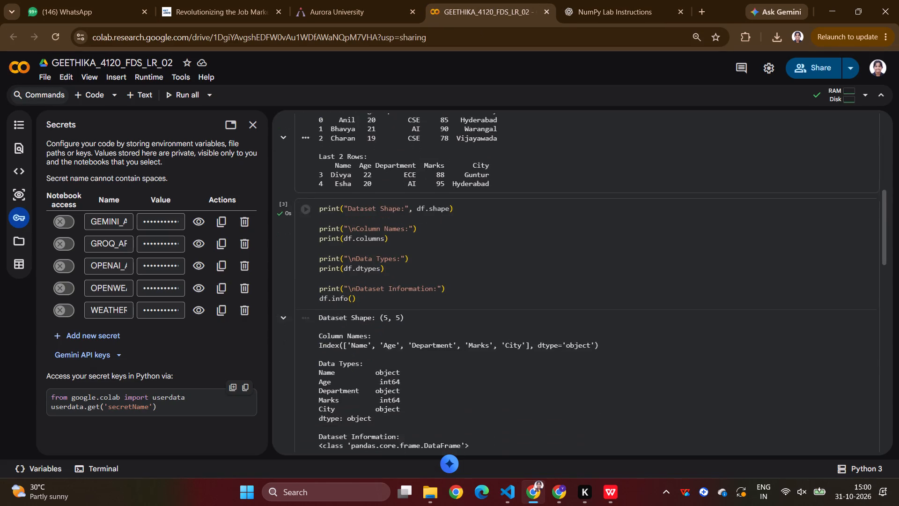
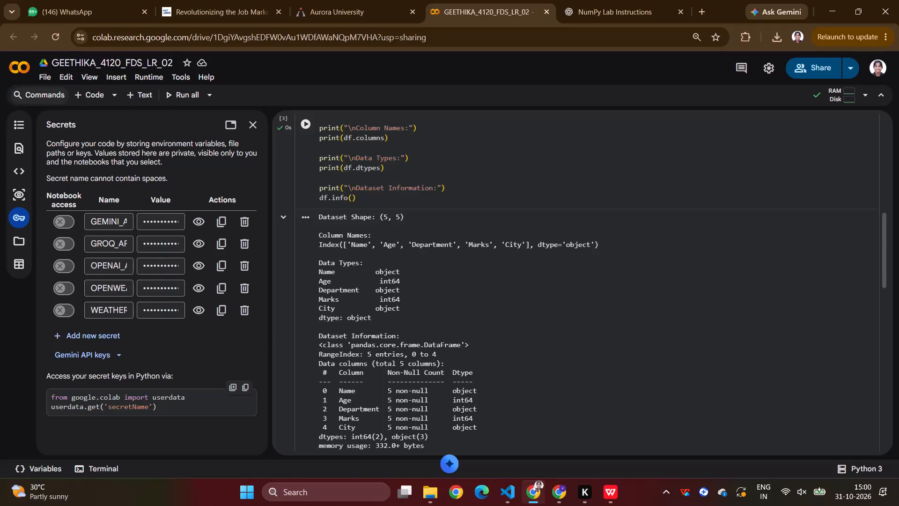
Capture a screenshot of the Colab page at 80% zoom, from the address bar down, showing the DataFrame information code and its full output.
key(ctrl+minus)
scroll(492, 242, up, 1)
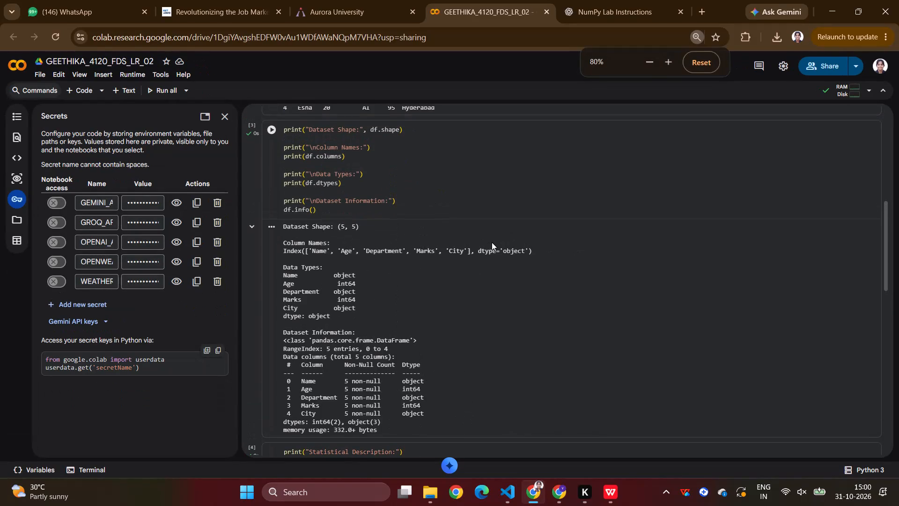
scroll(492, 242, up, 1)
key(Print)
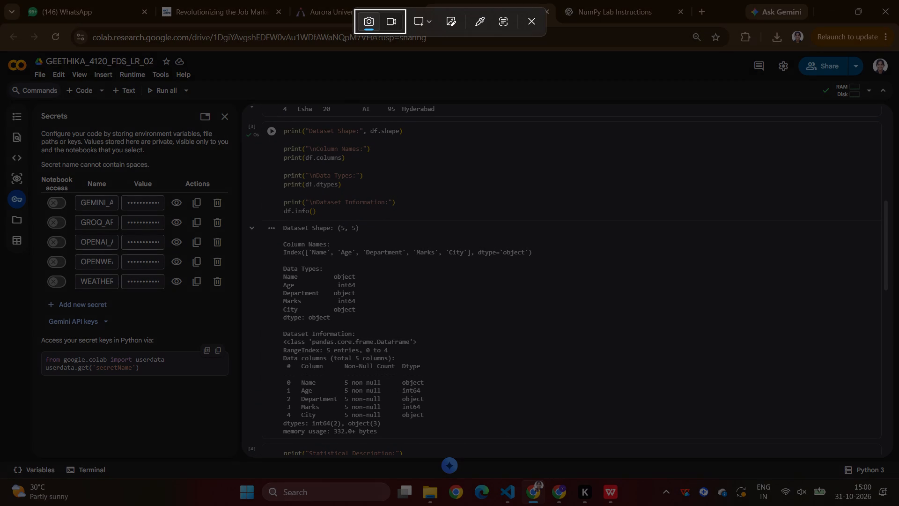
drag(0, 21, 837, 437)
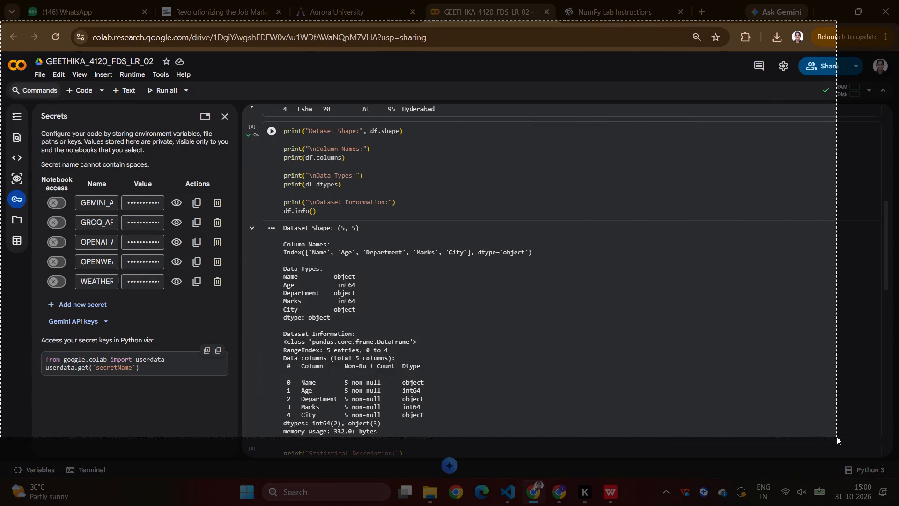
drag(837, 437, 898, 463)
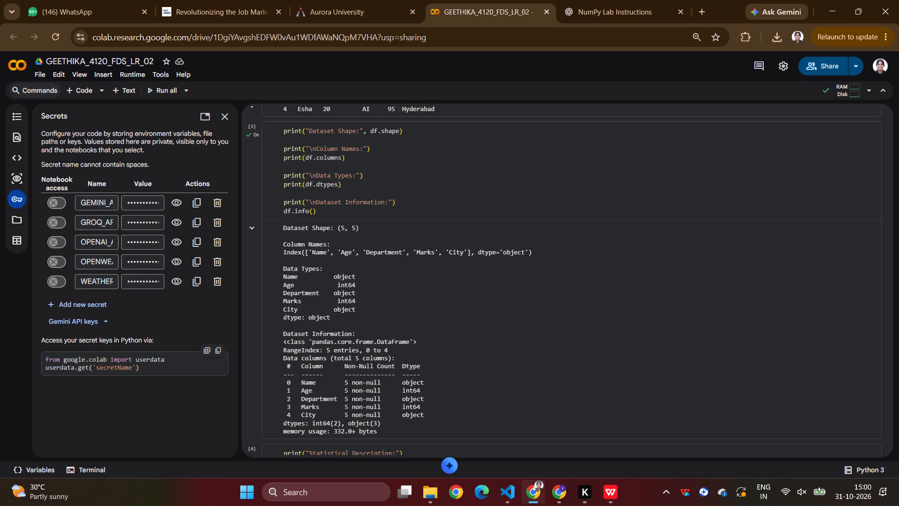
Paste the screenshot into the Reflective Journal document in WPS under section 3's "Final Output:" label, spaced with an extra line.
click(631, 437)
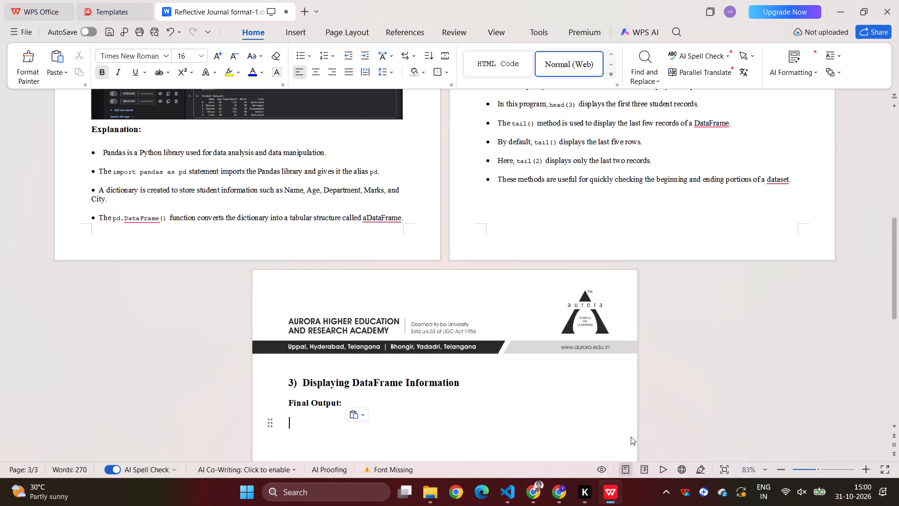
key(ctrl+v)
click(494, 425)
key(Return)
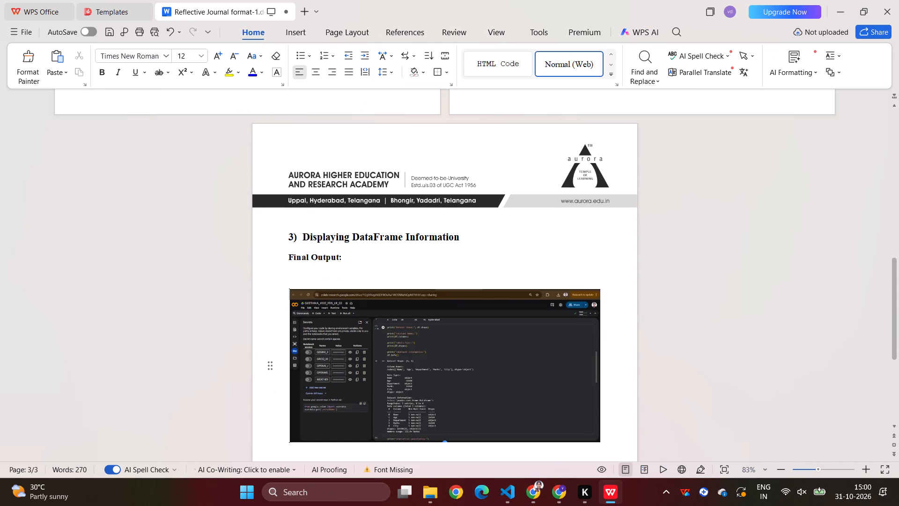
Copy the "Explanation:" label from section 1 and paste it below the section 3 screenshot.
scroll(494, 425, up, 2)
scroll(509, 242, up, 2)
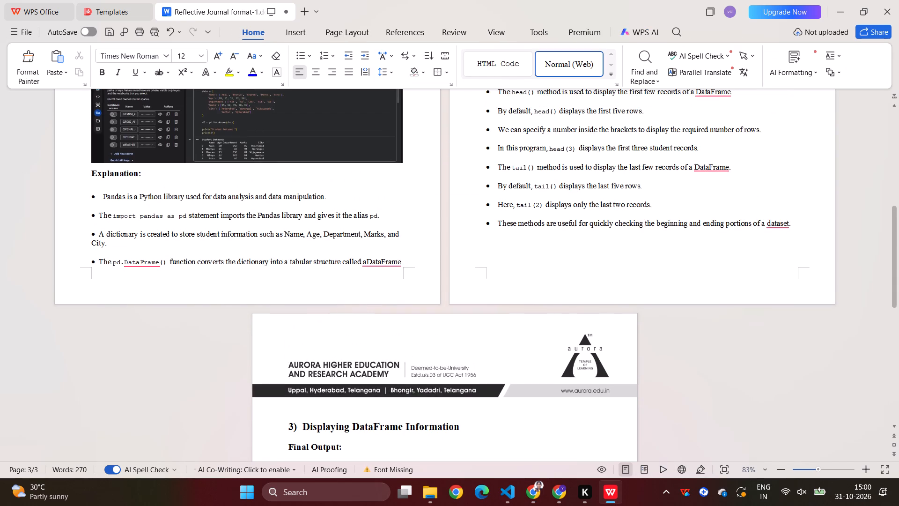
scroll(533, 256, up, 1)
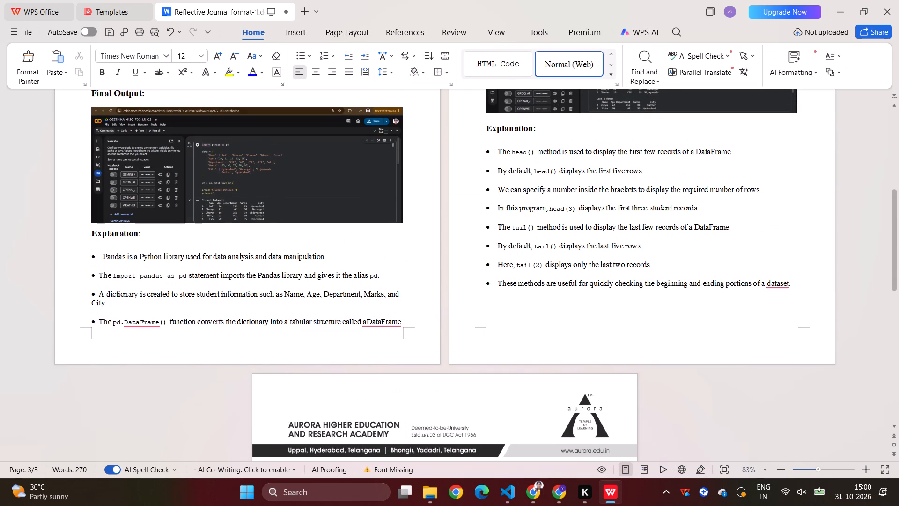
drag(163, 231, 89, 227)
click(158, 243)
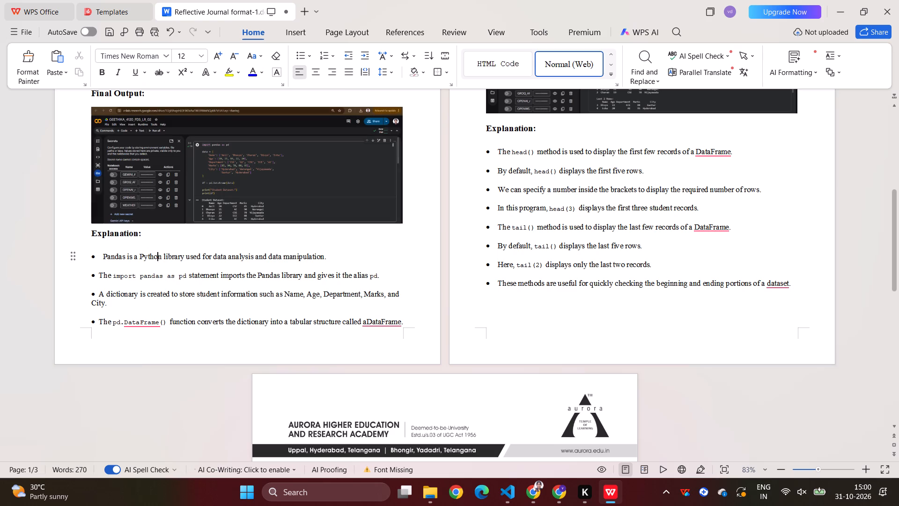
drag(153, 237, 91, 238)
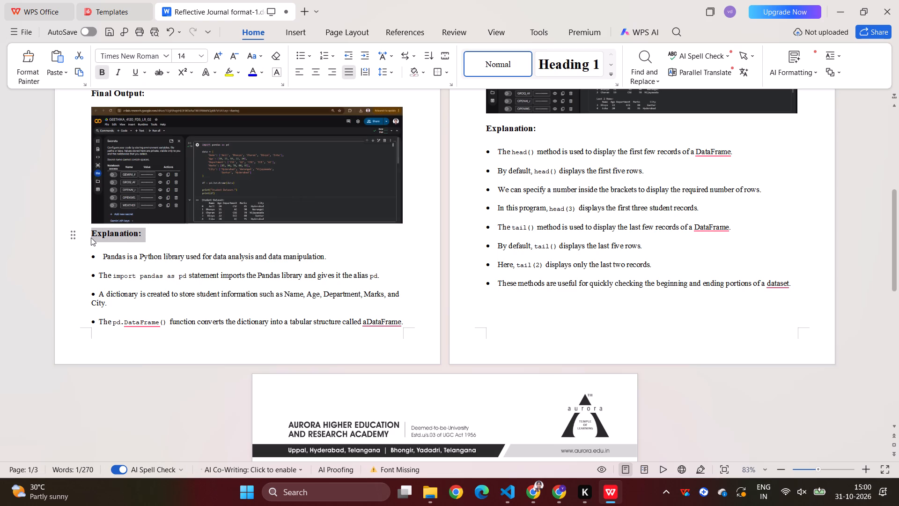
key(ctrl+c)
scroll(431, 314, down, 4)
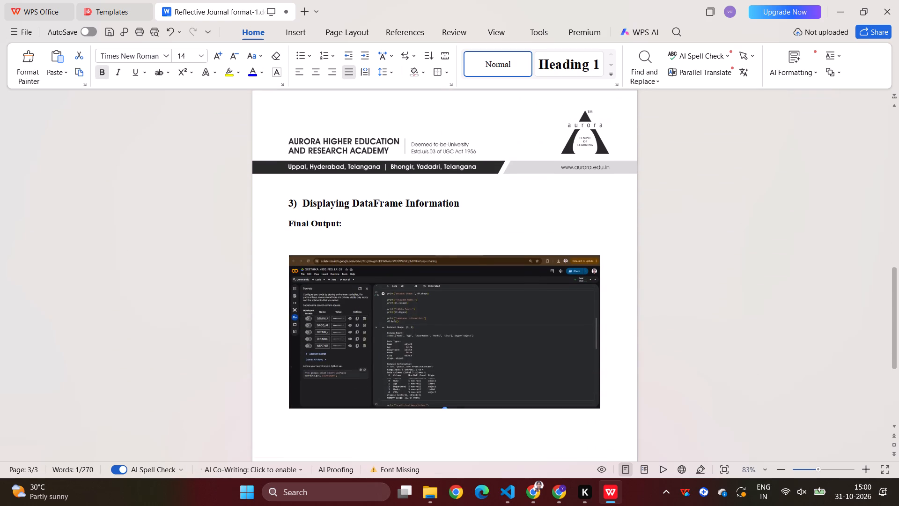
scroll(431, 314, down, 2)
click(481, 371)
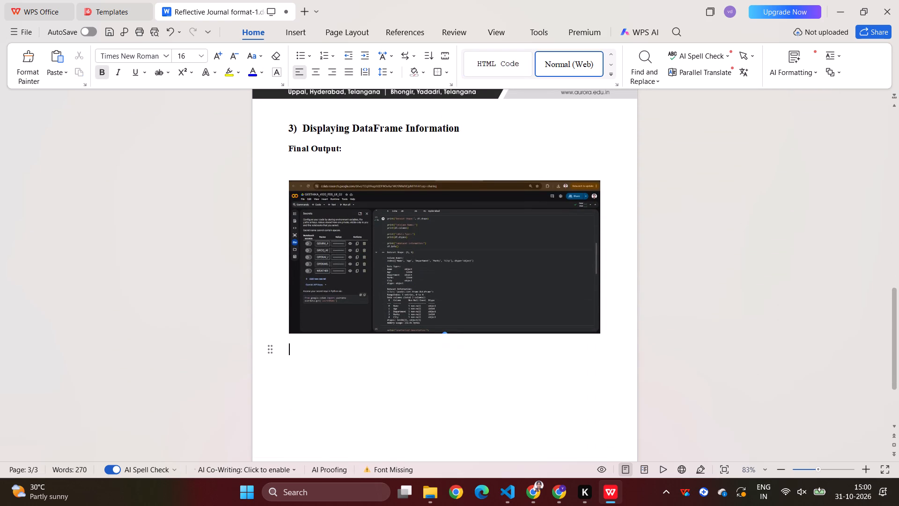
key(ctrl+v)
click(481, 371)
Remove the blank line between section 3's "Final Output:" label and its screenshot.
click(346, 166)
key(BackSpace)
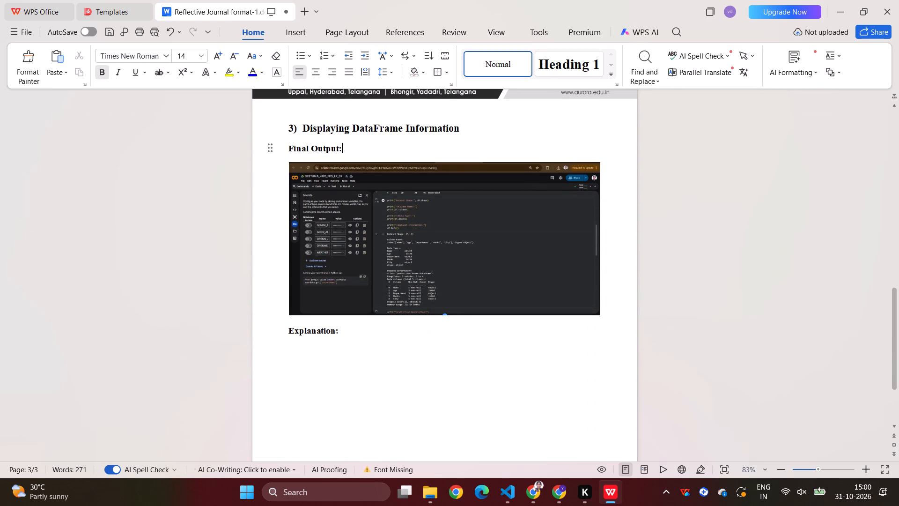
click(366, 327)
key(Return)
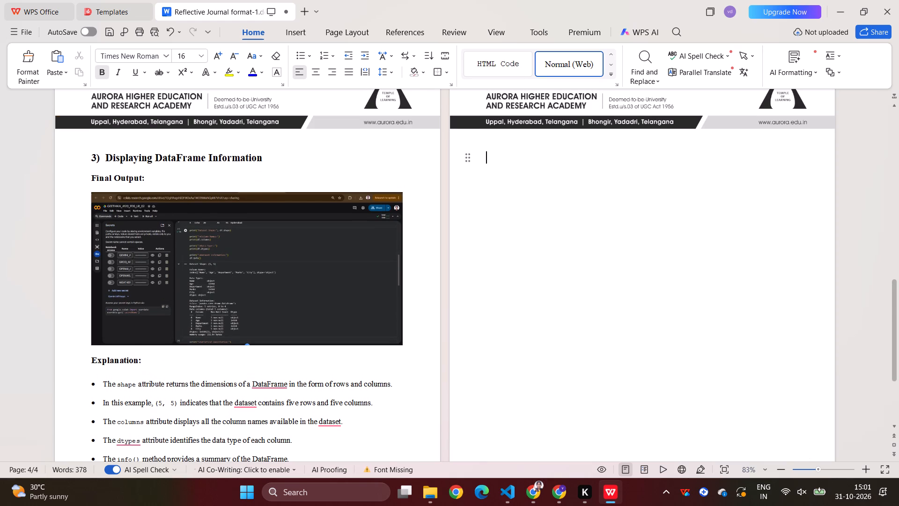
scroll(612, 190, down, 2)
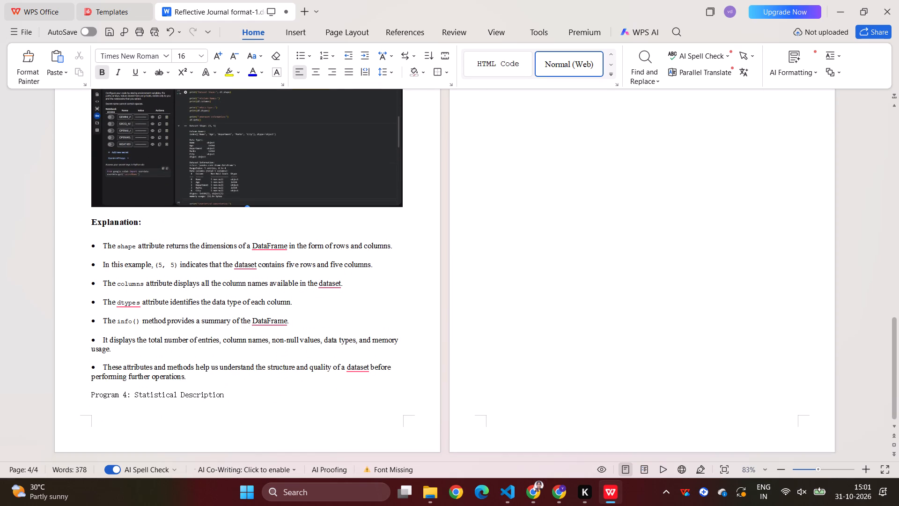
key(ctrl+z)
Paste the heading "Program 4: Statistical Description" at the start of the empty fourth page.
scroll(516, 308, up, 2)
scroll(544, 202, up, 1)
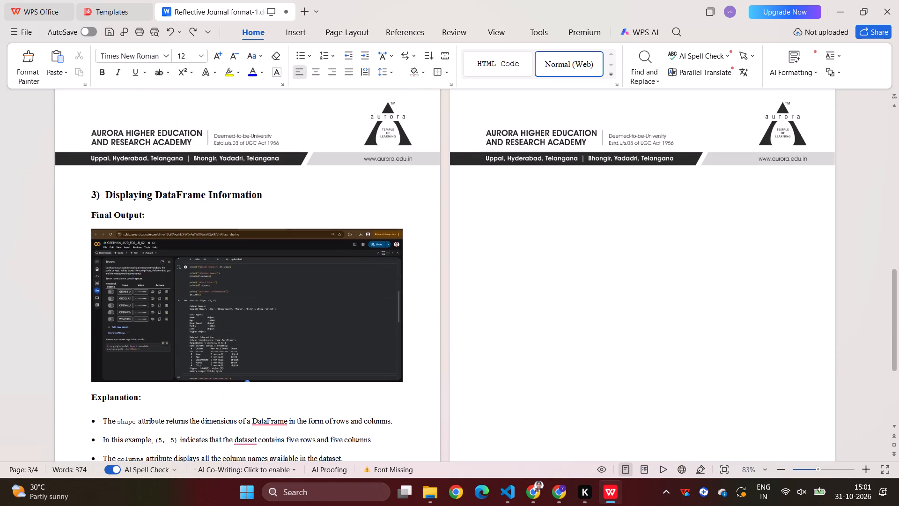
click(528, 229)
key(ctrl+v)
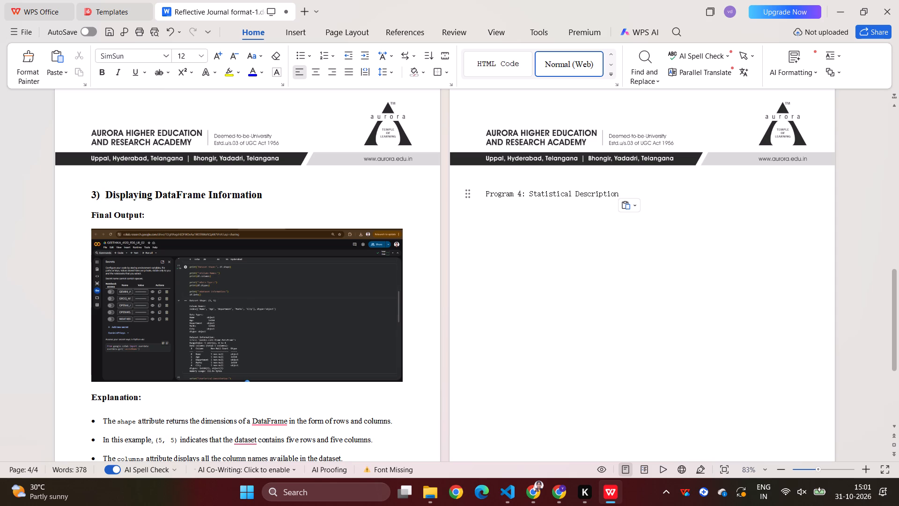
Format the Program 4 heading as bold Times New Roman, size 16.
drag(624, 193, 473, 198)
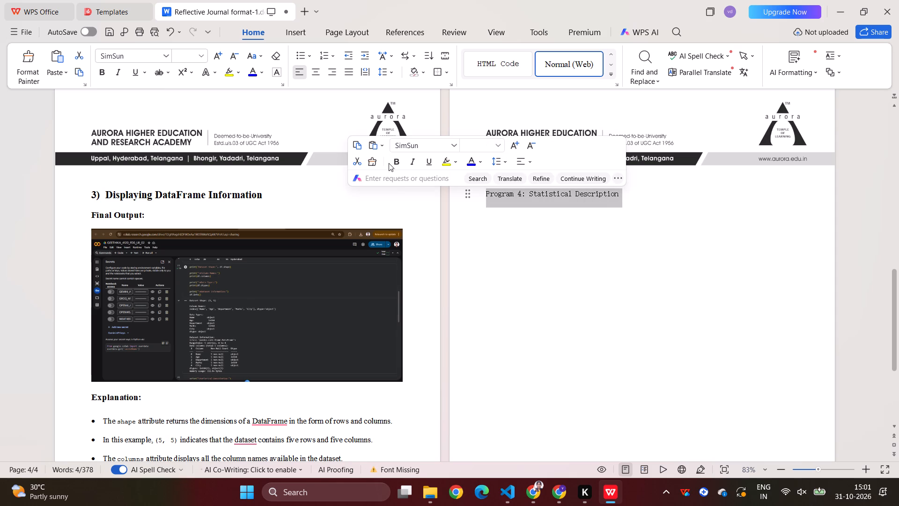
click(394, 162)
click(452, 141)
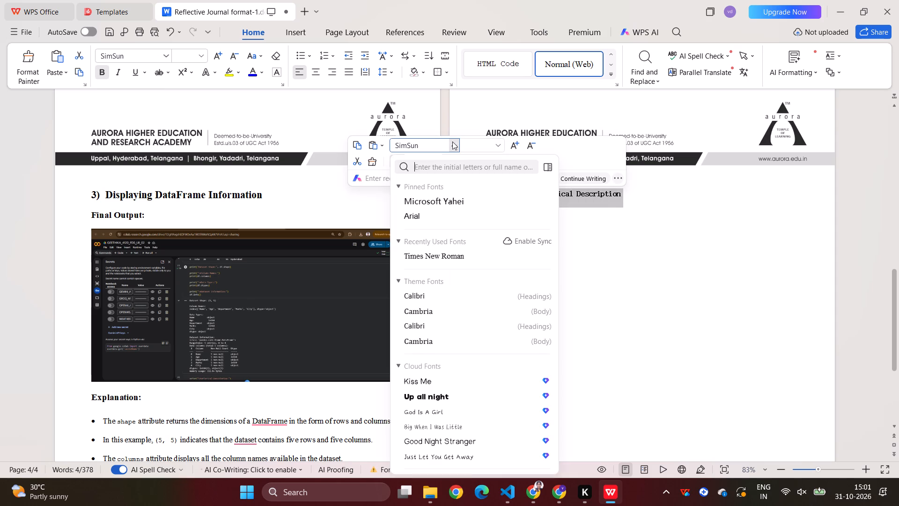
click(436, 253)
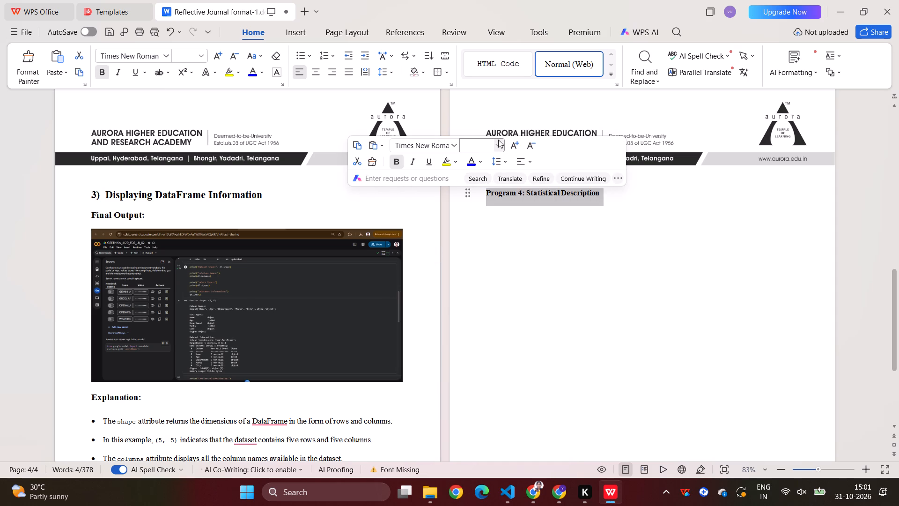
click(498, 140)
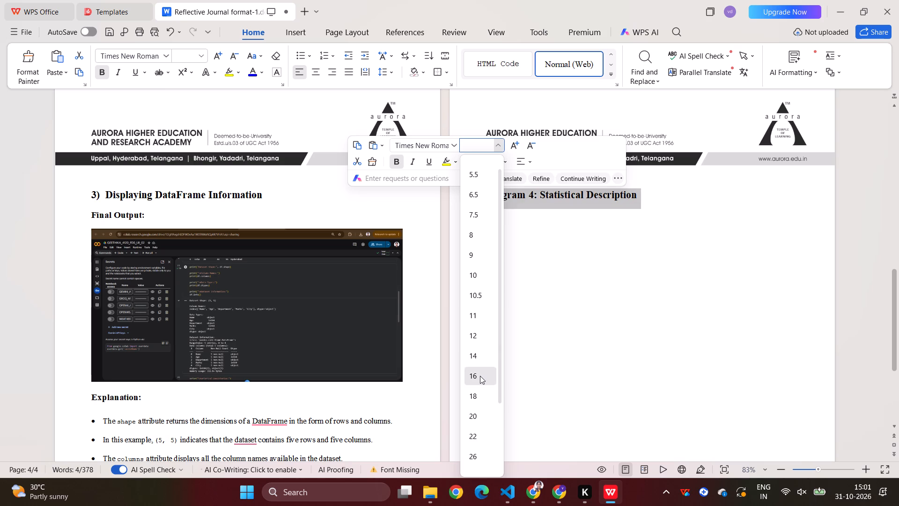
click(480, 376)
click(651, 282)
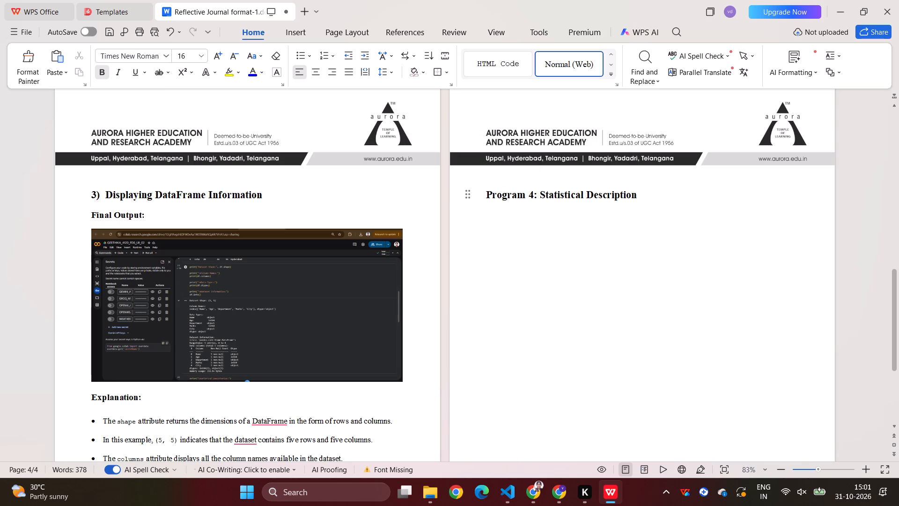
Replace the colon after the 4 in the Program 4 heading with a closing parenthesis and an extra space.
key(Left)
key(Left)
key(Left)
key(Left)
key(Left)
key(Left)
key(Left)
key(Left)
key(Left)
key(Left)
key(Left)
key(Left)
key(Left)
key(Left)
key(Left)
key(Left)
key(Left)
key(Left)
key(Left)
key(Left)
key(Left)
key(Left)
key(Left)
key(Left)
key(BackSpace)
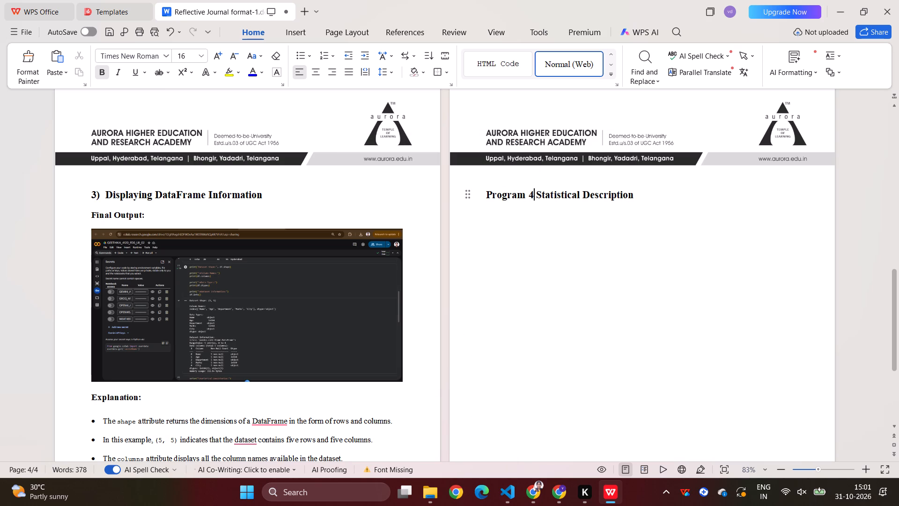
text())
key(space)
Delete the word "Program" so the heading reads "4) Statistical Description".
key(Left)
key(Left)
key(Left)
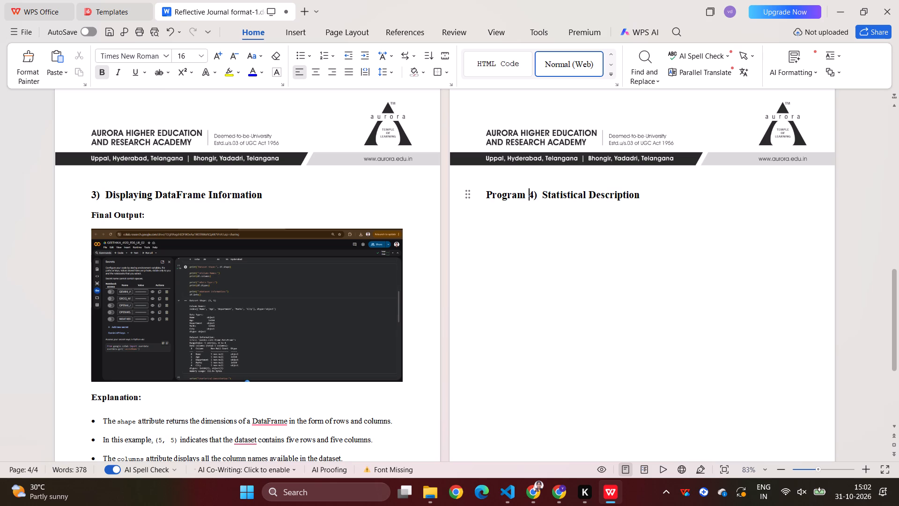
key(BackSpace)
key(BackSpace)
key(BackSpace)
key(BackSpace)
key(BackSpace)
key(BackSpace)
key(BackSpace)
key(BackSpace)
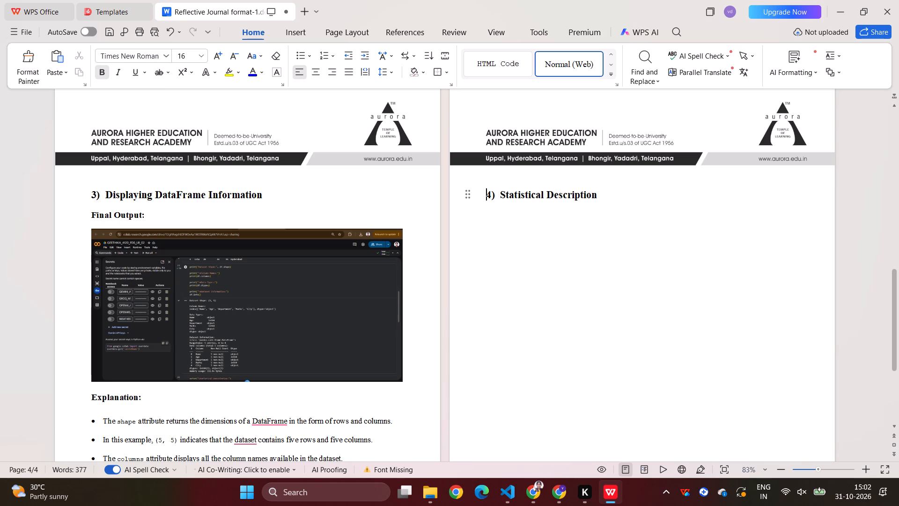
Copy section 3's "Final Output:" label onto an unnumbered line below the "4) Statistical Description" heading.
click(612, 199)
key(Return)
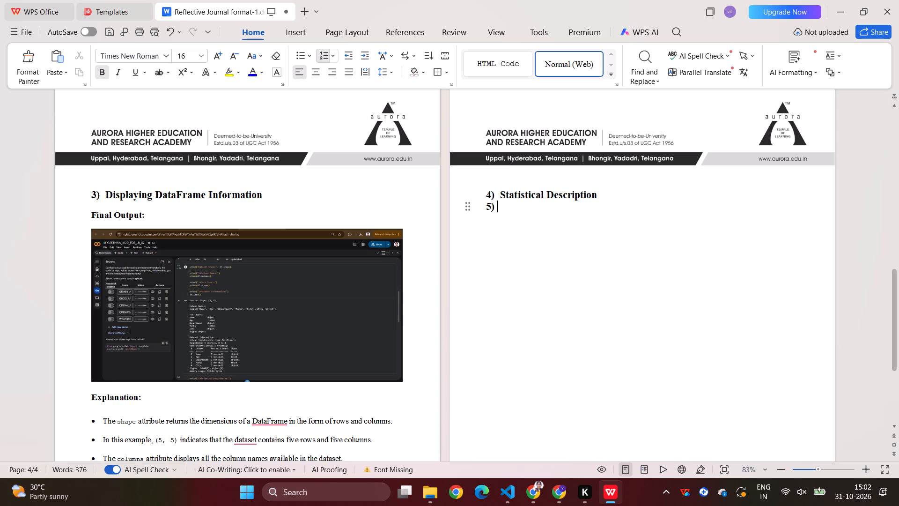
drag(149, 216, 84, 215)
key(ctrl+c)
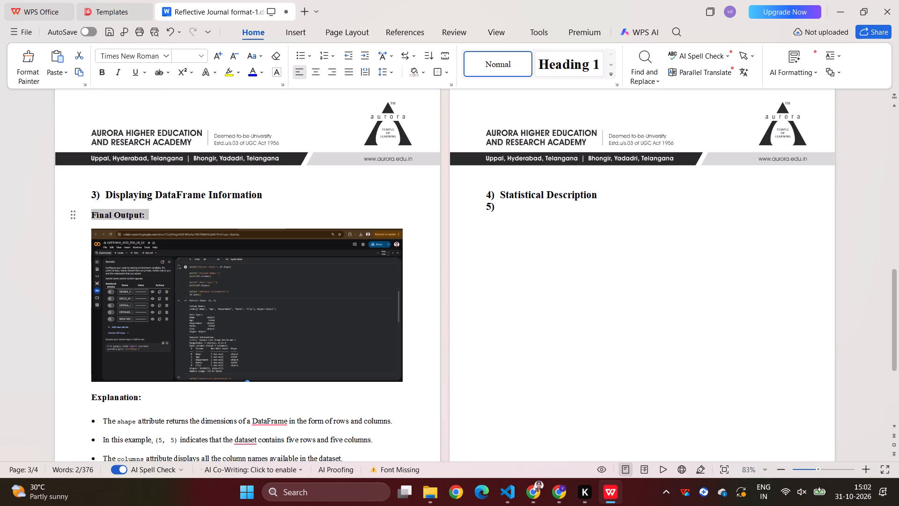
click(530, 214)
key(BackSpace)
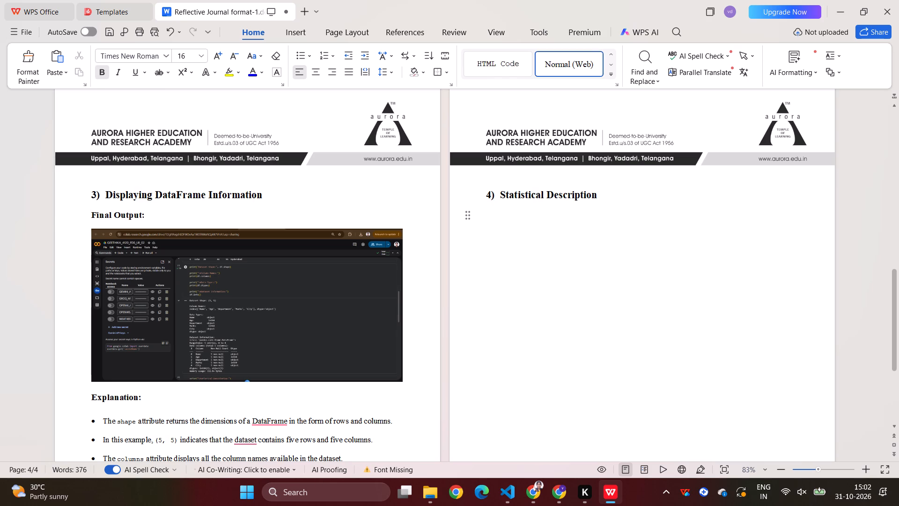
key(ctrl+v)
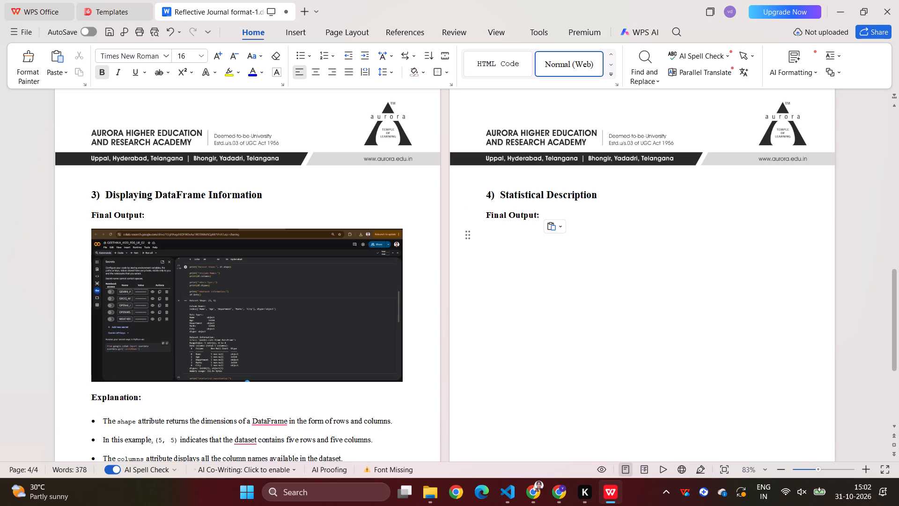
Capture a screenshot of the Colab notebook showing the df.describe() cell and its Statistical Description output.
click(535, 497)
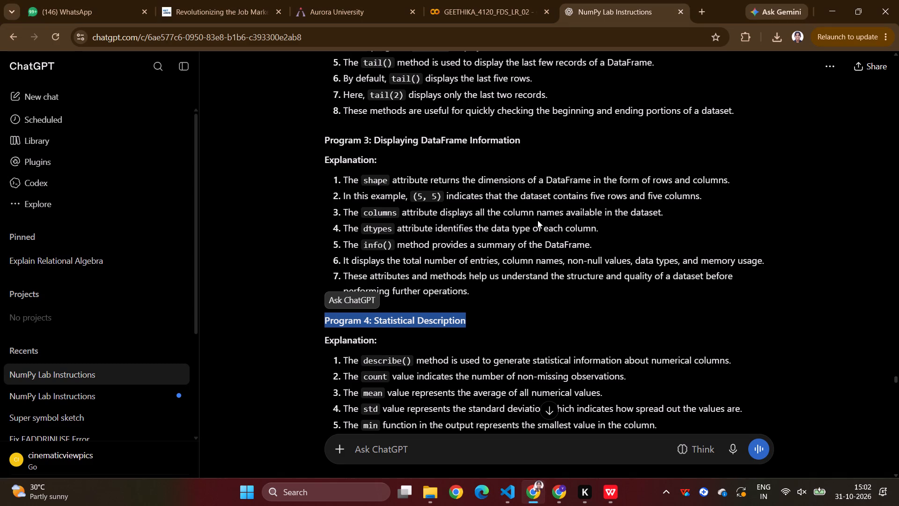
click(515, 0)
scroll(470, 248, down, 2)
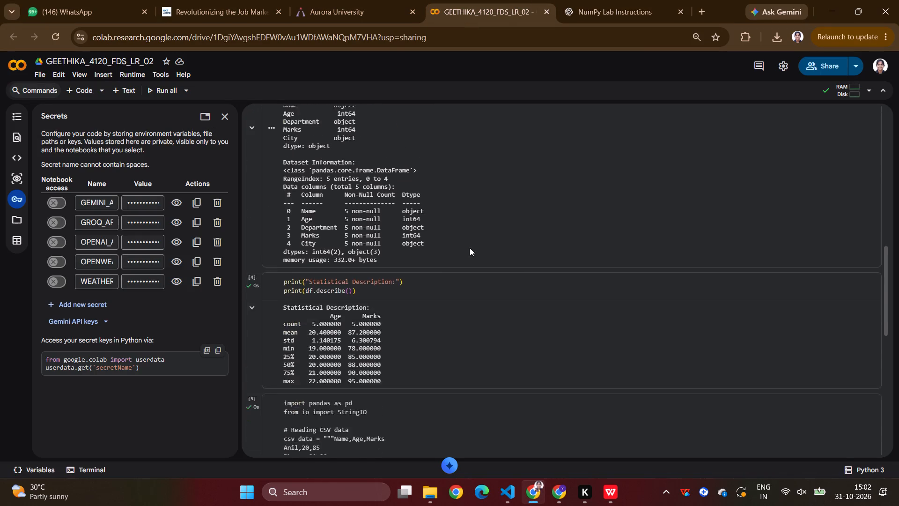
scroll(470, 248, down, 3)
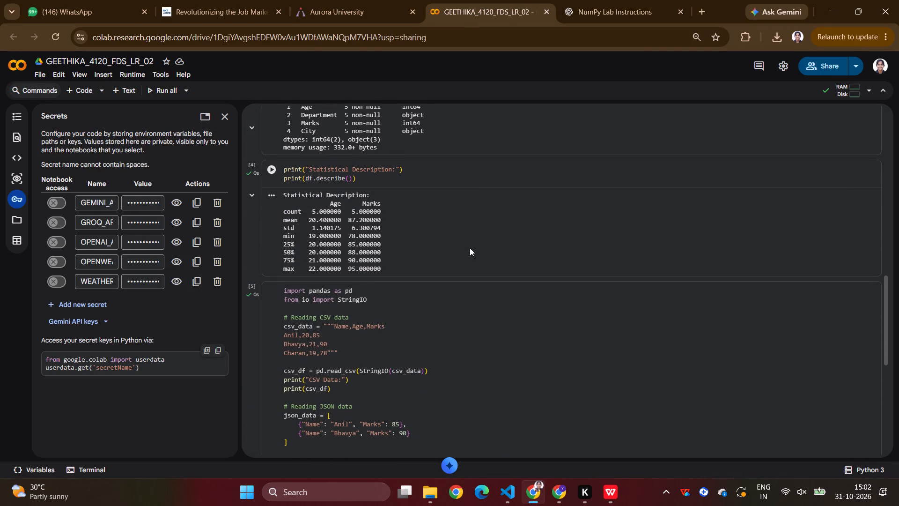
scroll(470, 248, down, 1)
key(Print)
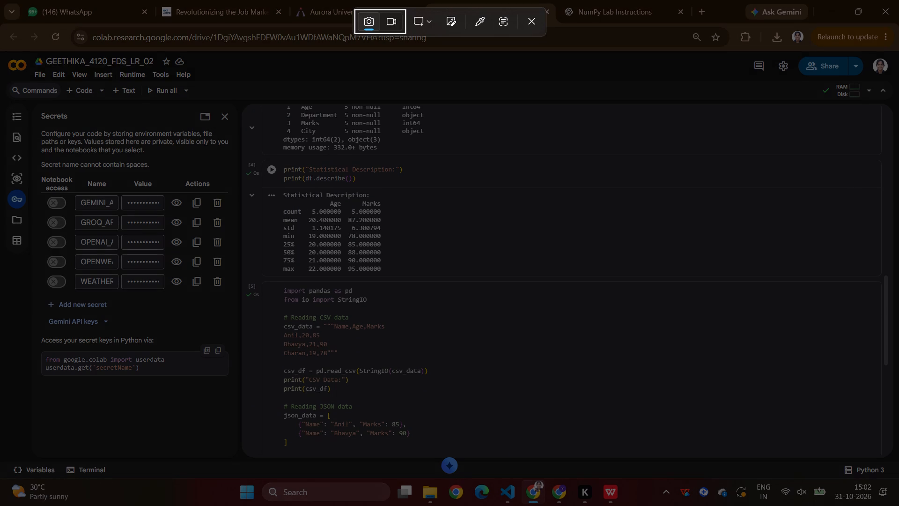
drag(3, 26, 38, 46)
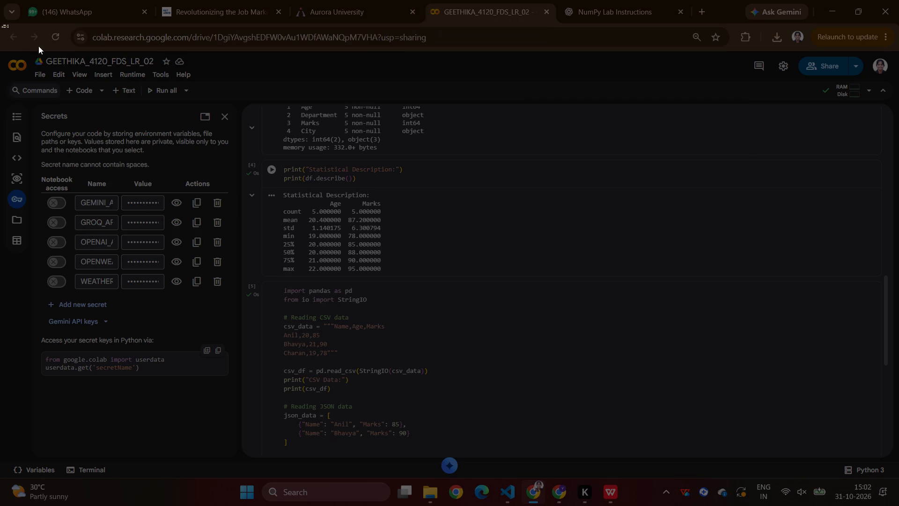
drag(38, 46, 898, 295)
scroll(898, 360, right, 1)
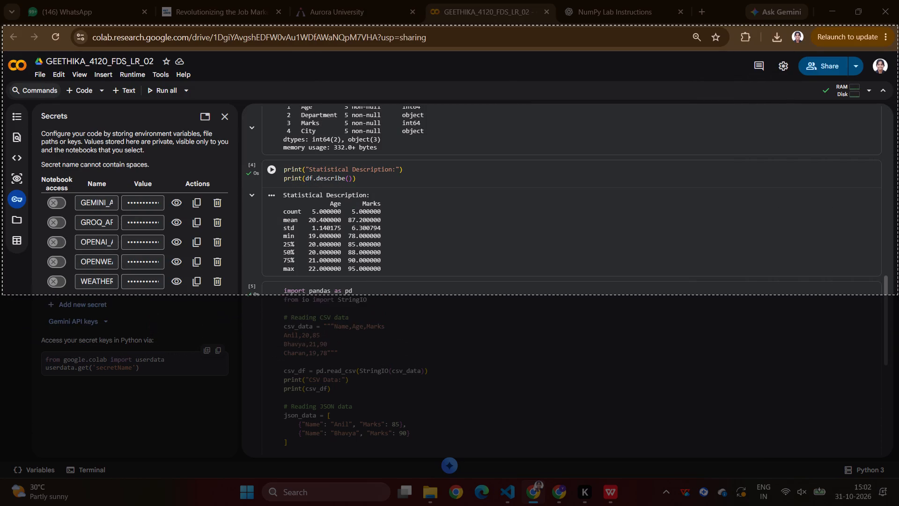
drag(898, 295, 897, 298)
Paste the Colab screenshot below section 4's "Final Output:" label in the WPS document.
scroll(603, 488, down, 1)
click(638, 428)
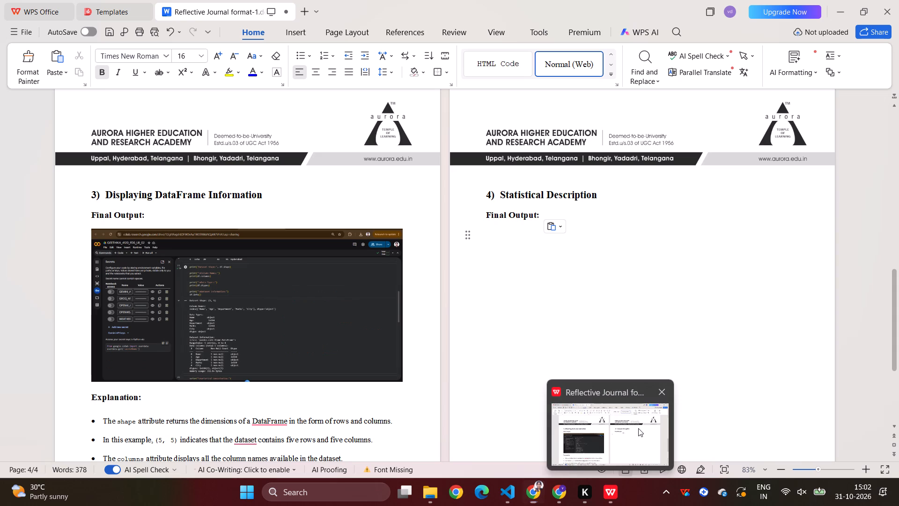
scroll(633, 428, down, 1)
key(ctrl+v)
Copy section 3's "Explanation:" label onto a new line below section 4's output screenshot.
key(Return)
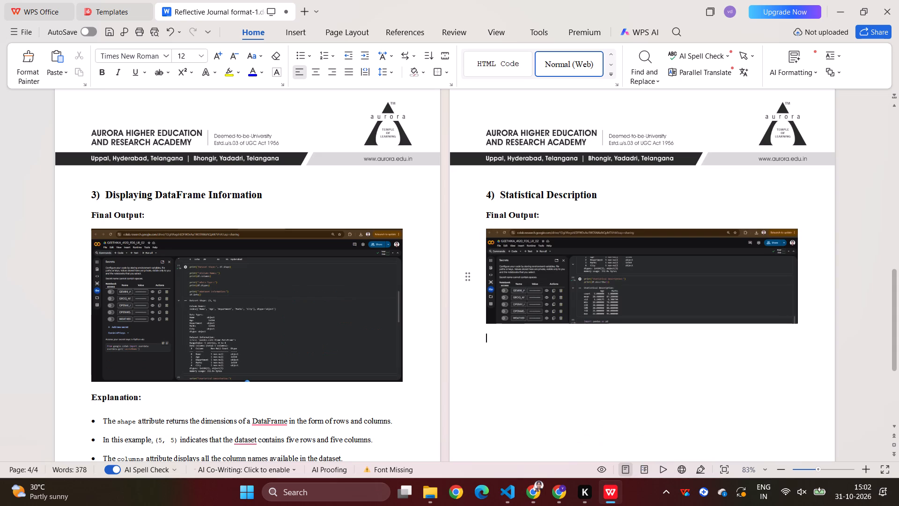
scroll(316, 376, left, 2)
drag(150, 398, 92, 399)
key(ctrl+c)
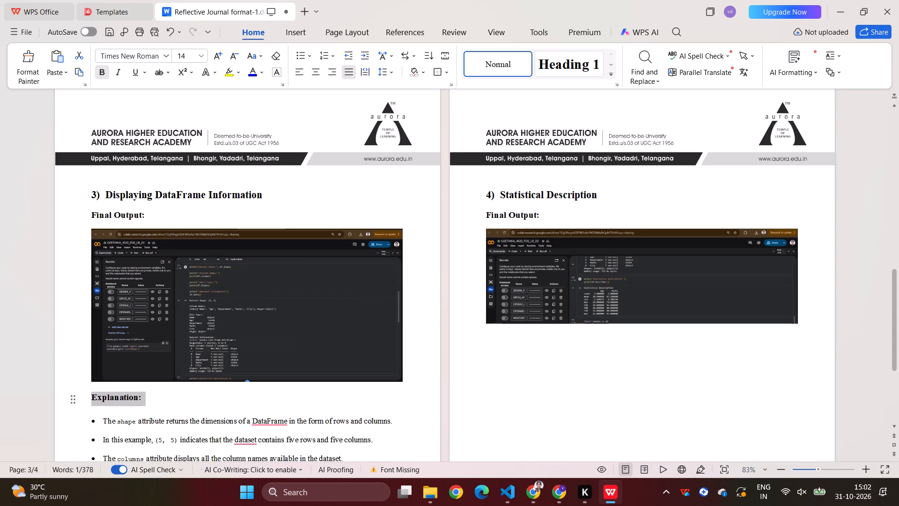
click(523, 355)
key(ctrl+v)
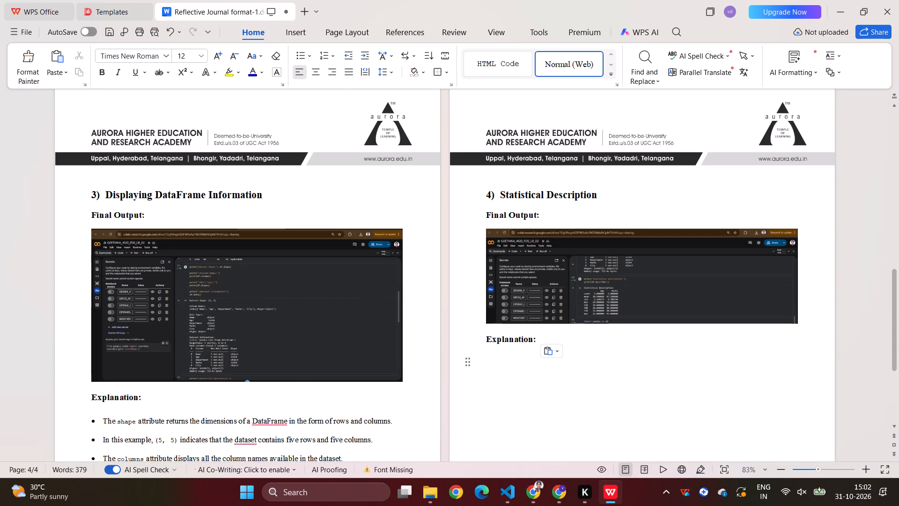
Copy Program 4's eight explanation points from ChatGPT below section 4's "Explanation:" label in the WPS document, removing the trailing empty bullet.
click(537, 492)
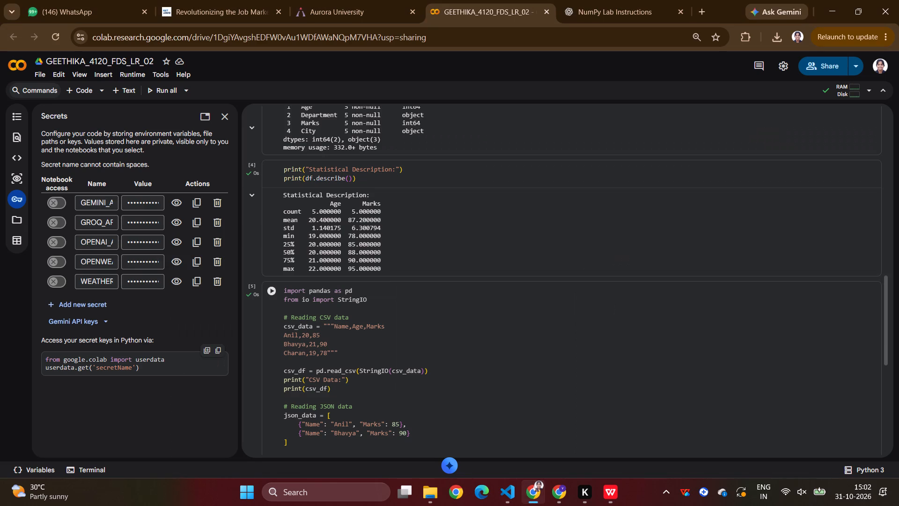
click(609, 0)
scroll(514, 266, down, 2)
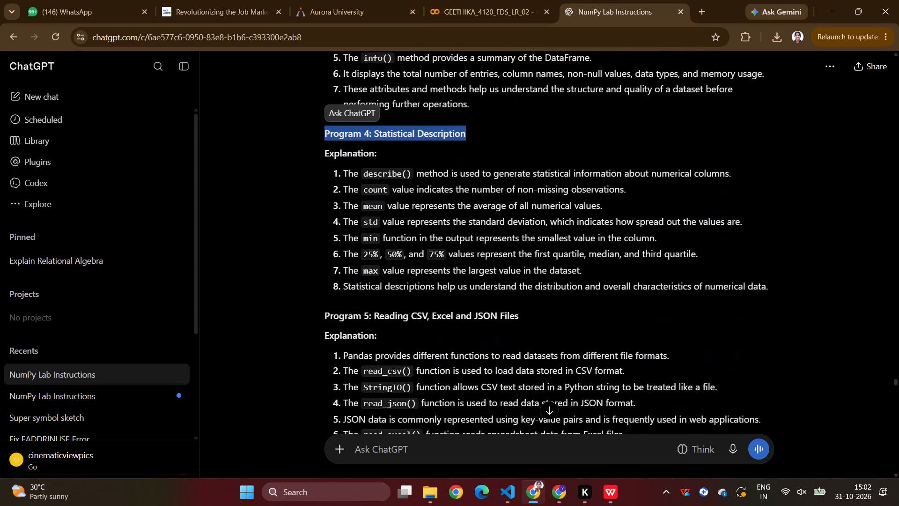
scroll(514, 266, down, 1)
drag(772, 286, 603, 250)
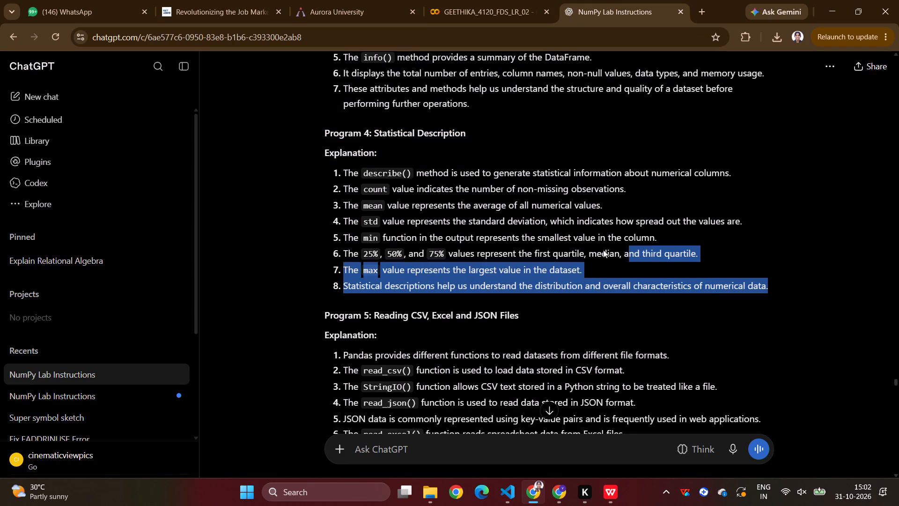
drag(603, 250, 344, 175)
key(ctrl+c)
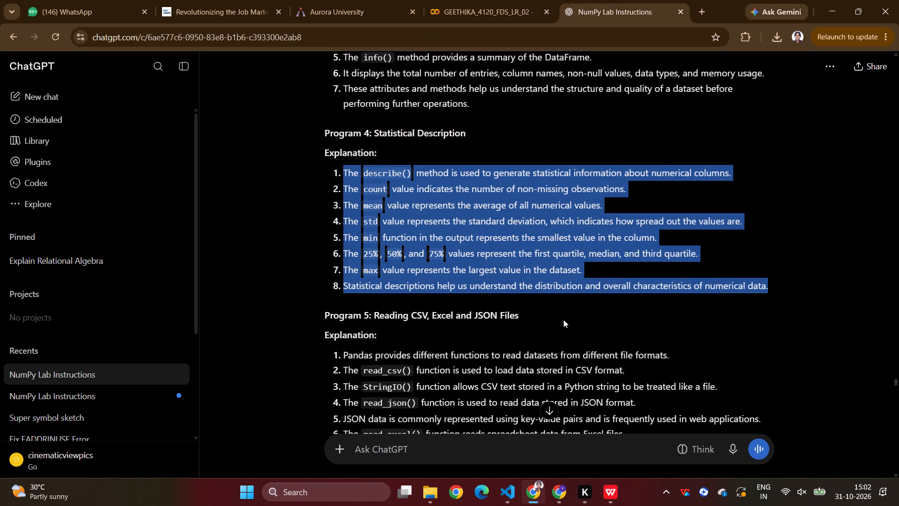
click(644, 435)
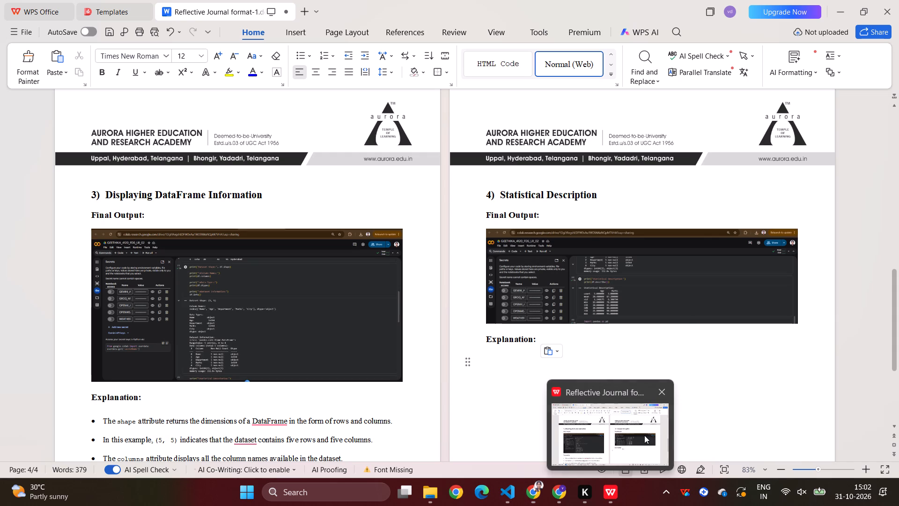
key(ctrl+v)
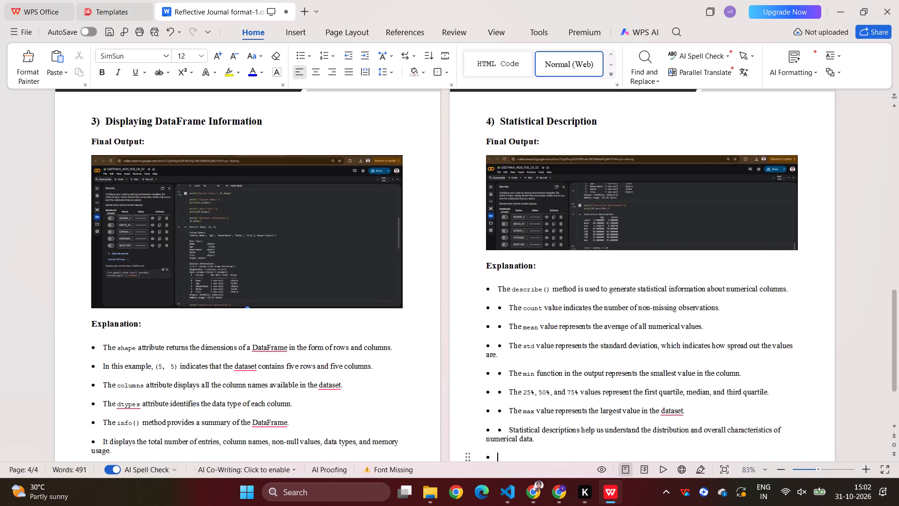
key(BackSpace)
key(BackSpace)
key(BackSpace)
key(BackSpace)
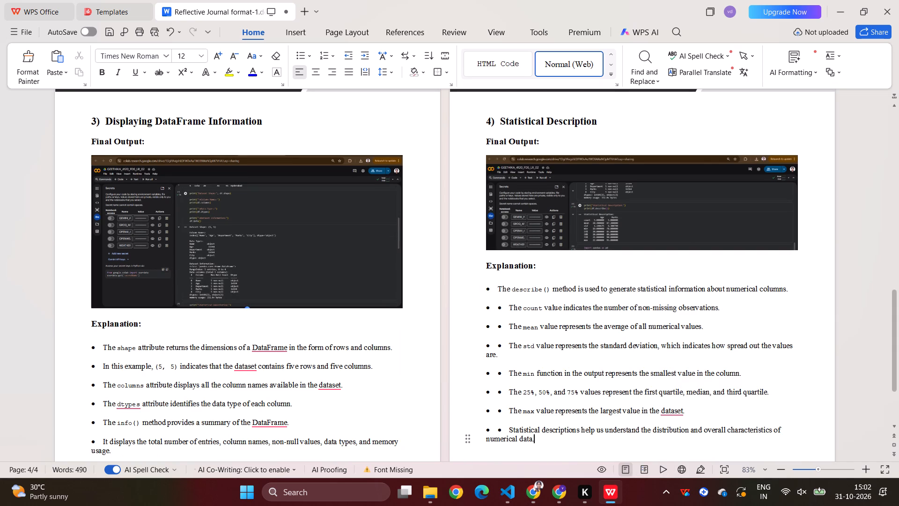
Remove the duplicate bullets from section 4's last three explanation points: statistical descriptions, max, and the 25%, 50% and 75% values.
click(508, 434)
click(505, 427)
key(BackSpace)
key(BackSpace)
key(BackSpace)
click(505, 413)
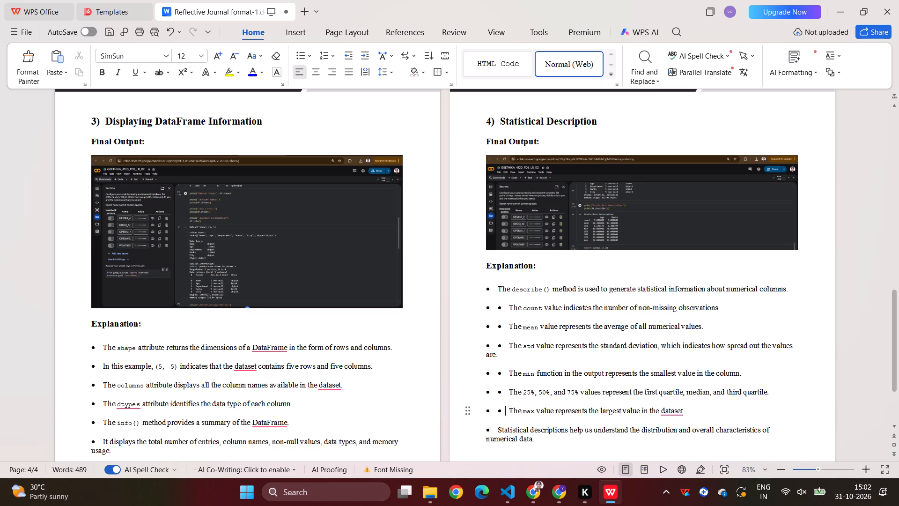
key(BackSpace)
key(BackSpace)
key(BackSpace)
click(507, 390)
key(BackSpace)
key(BackSpace)
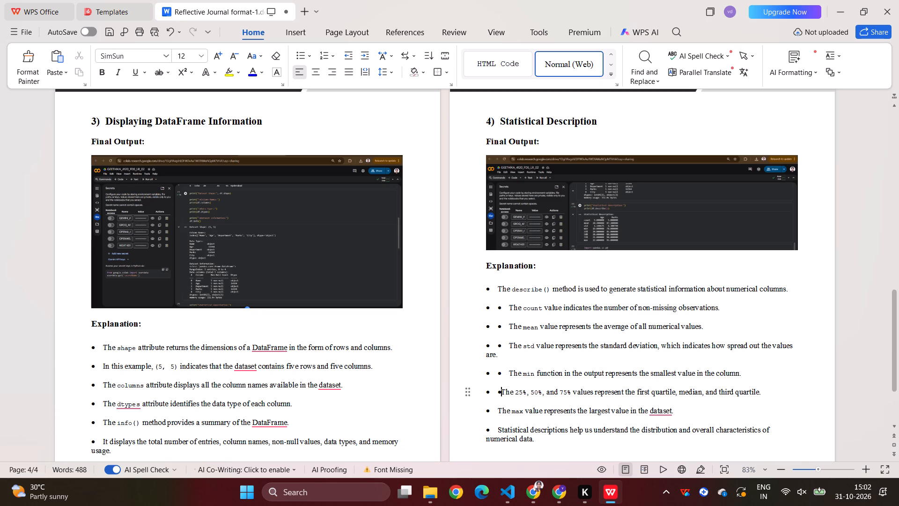
key(BackSpace)
Remove the duplicate bullets from section 4's min, std, mean and count explanation points.
click(505, 372)
key(BackSpace)
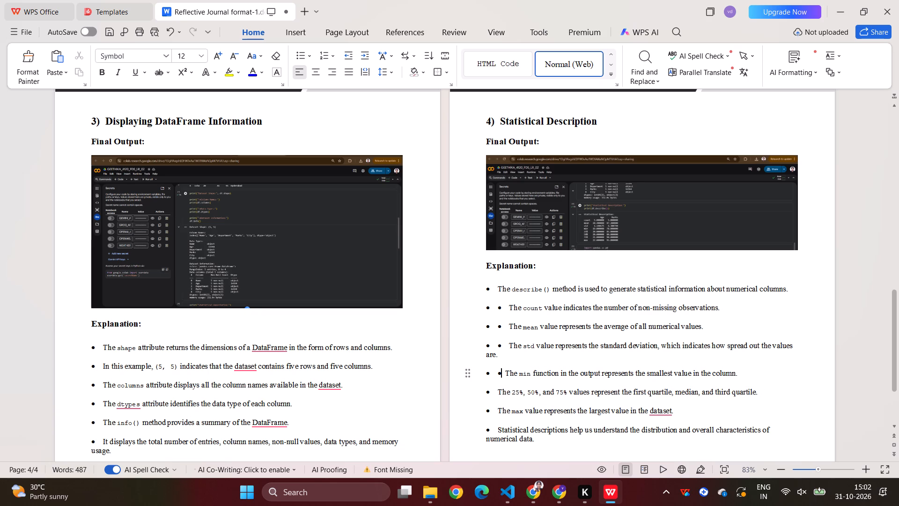
key(BackSpace)
key(BackSpace)
click(507, 347)
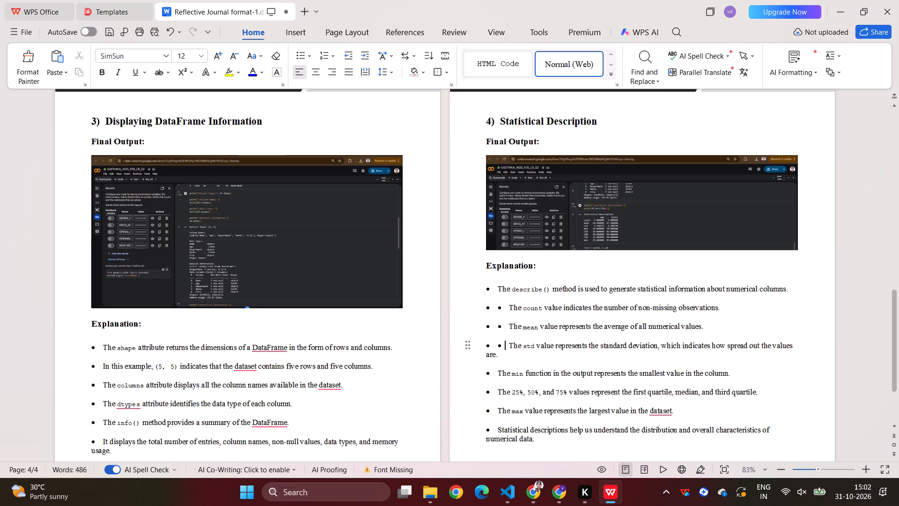
key(BackSpace)
key(BackSpace)
key(BackSpace)
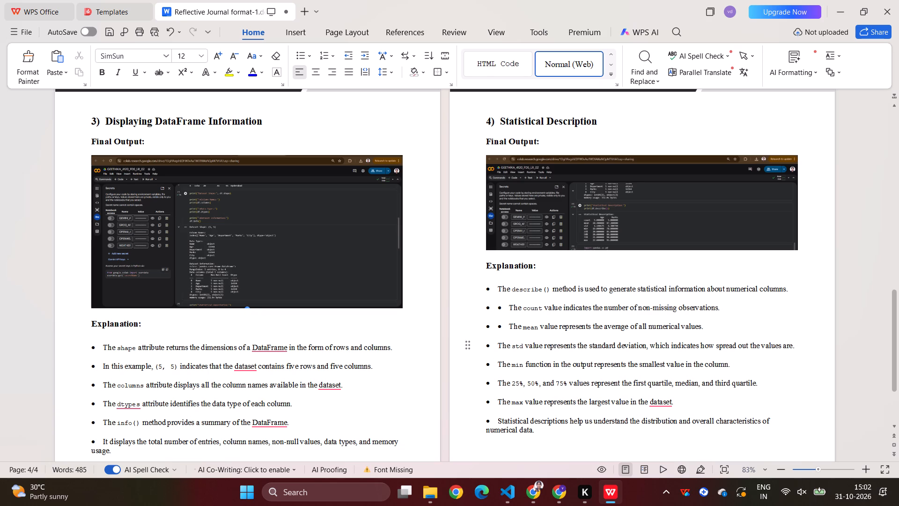
click(507, 328)
key(BackSpace)
key(BackSpace)
key(BackSpace)
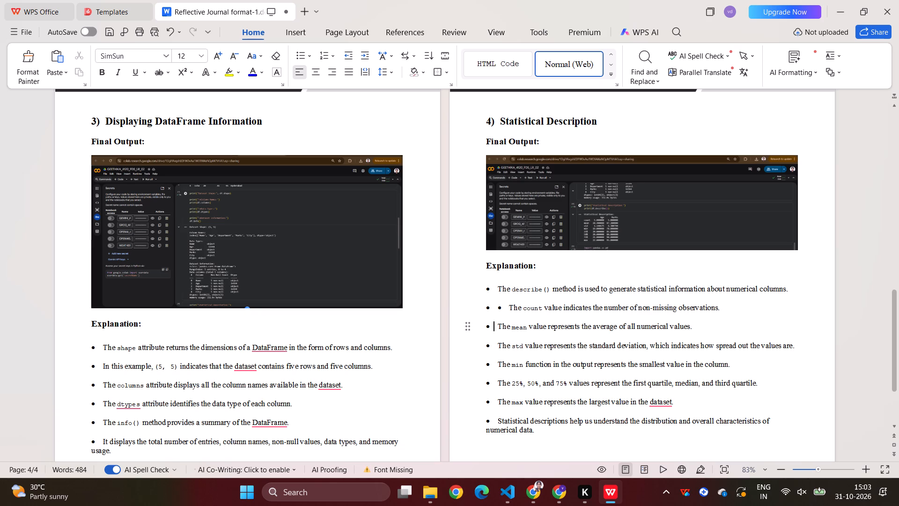
click(508, 309)
key(BackSpace)
key(BackSpace)
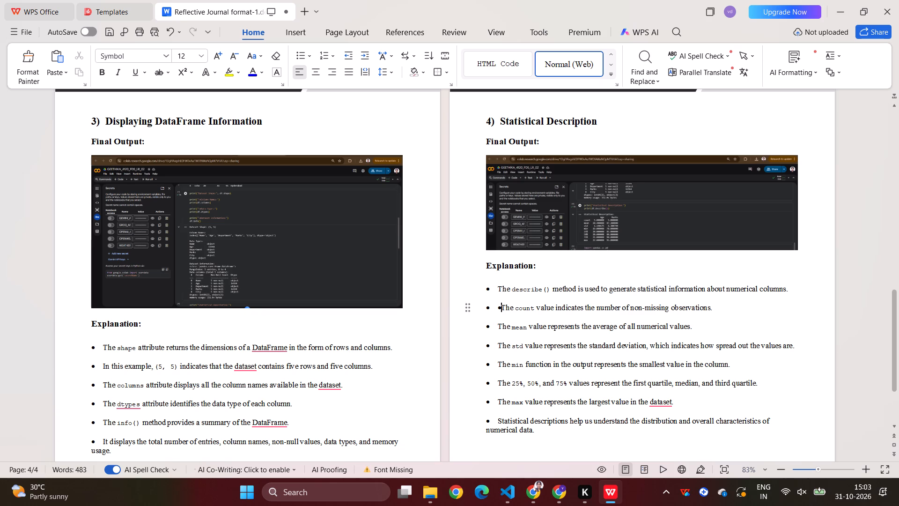
key(BackSpace)
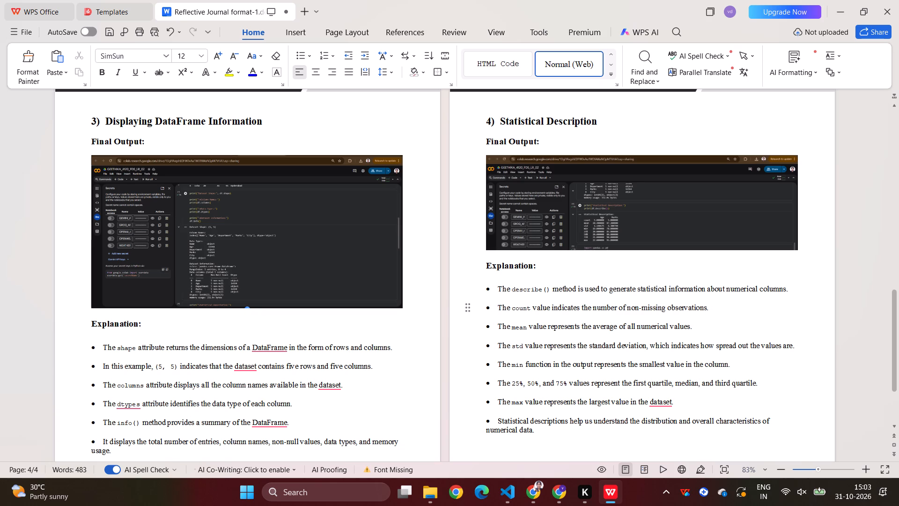
Add blank lines after section 4's last explanation point to start a new page.
click(608, 445)
key(Return)
key(Return)
key(Return)
key(Return)
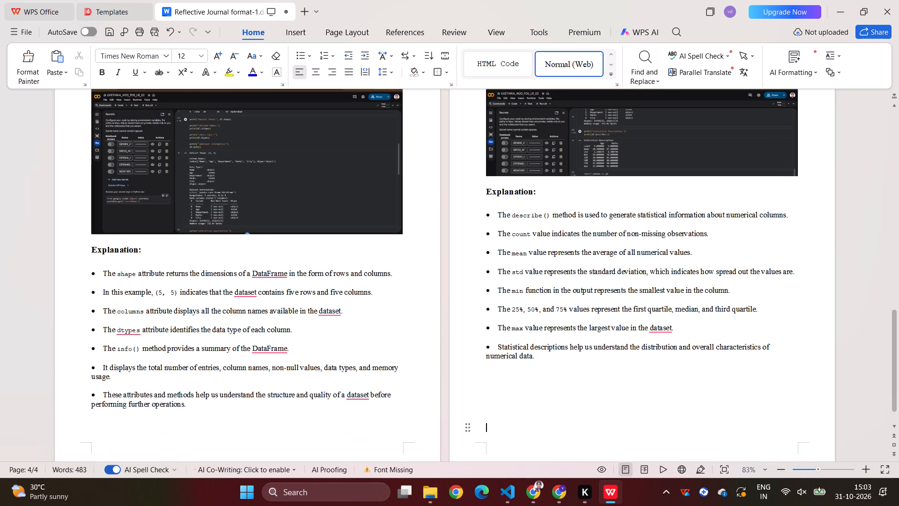
key(Return)
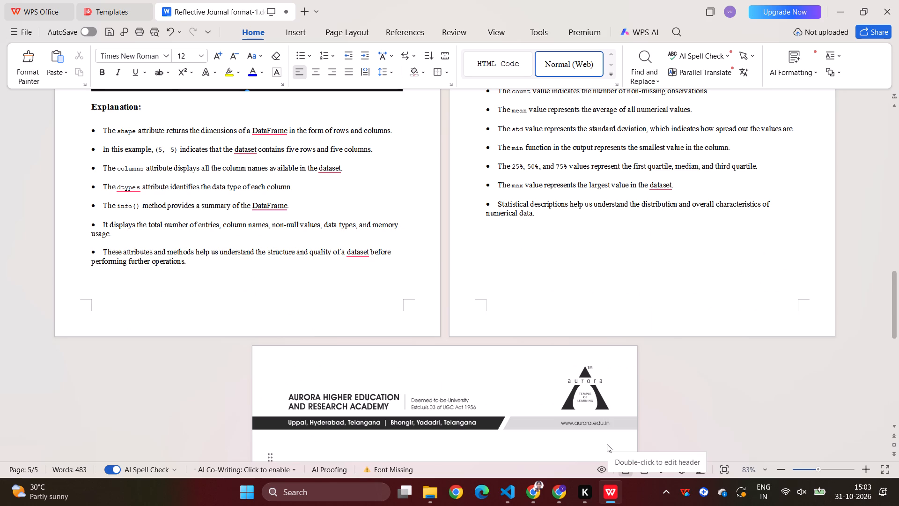
Copy the heading "Program 5: Reading CSV, Excel and JSON Files" from ChatGPT onto the new page of the WPS document.
click(540, 494)
click(560, 319)
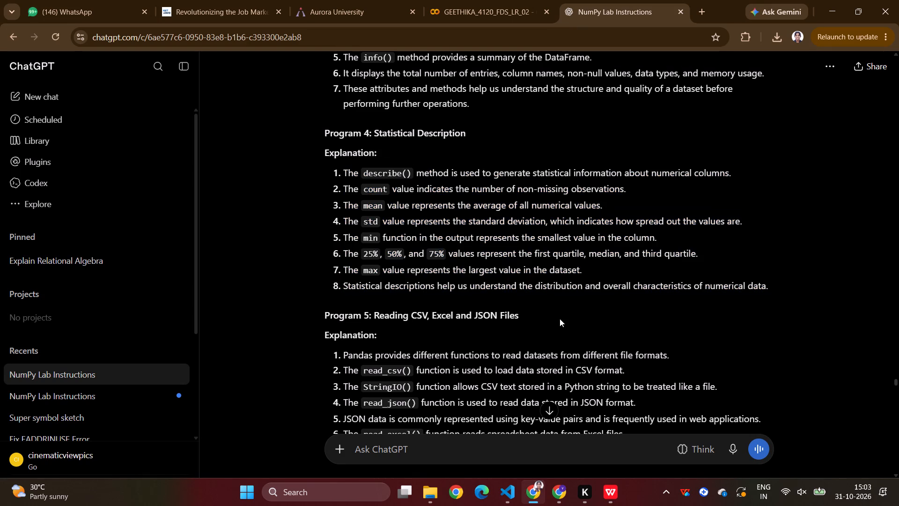
drag(529, 313, 314, 313)
key(ctrl+c)
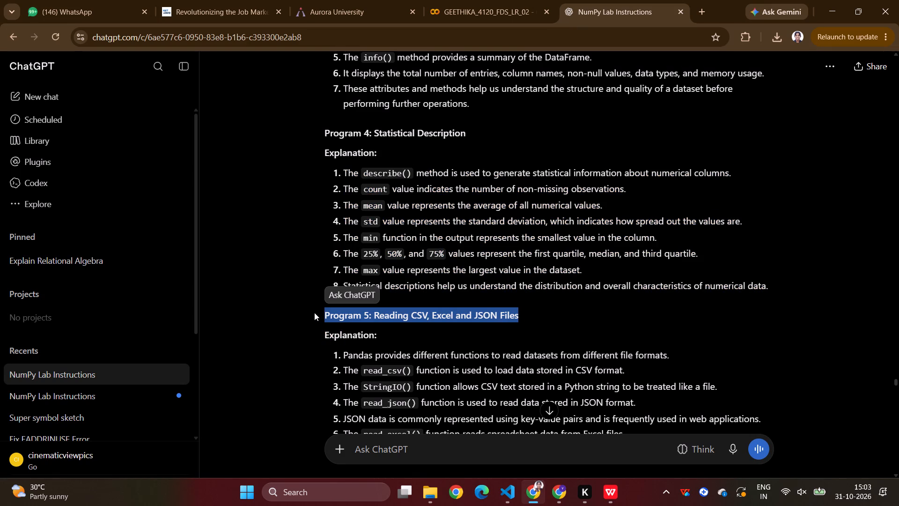
click(624, 451)
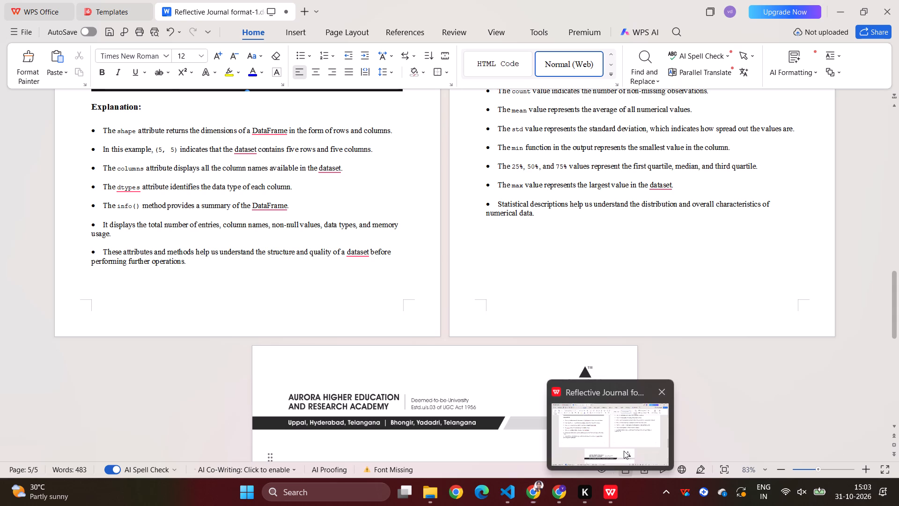
key(ctrl+v)
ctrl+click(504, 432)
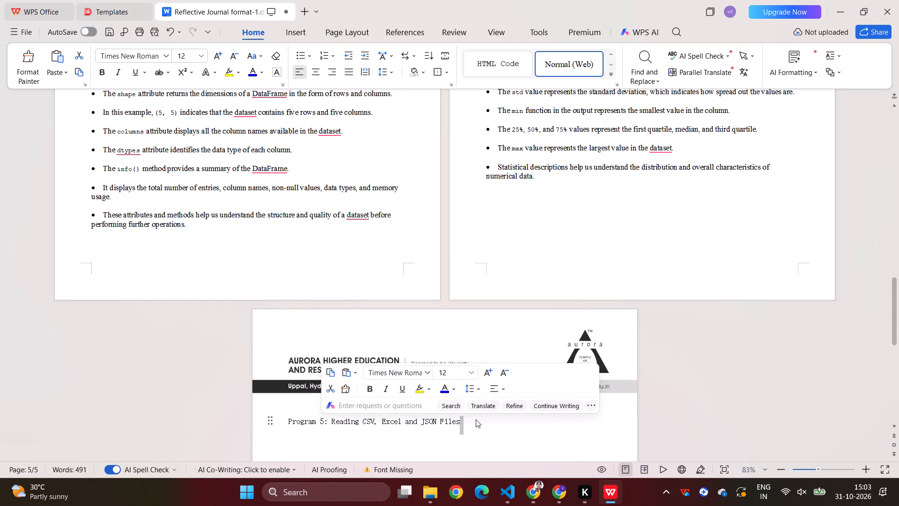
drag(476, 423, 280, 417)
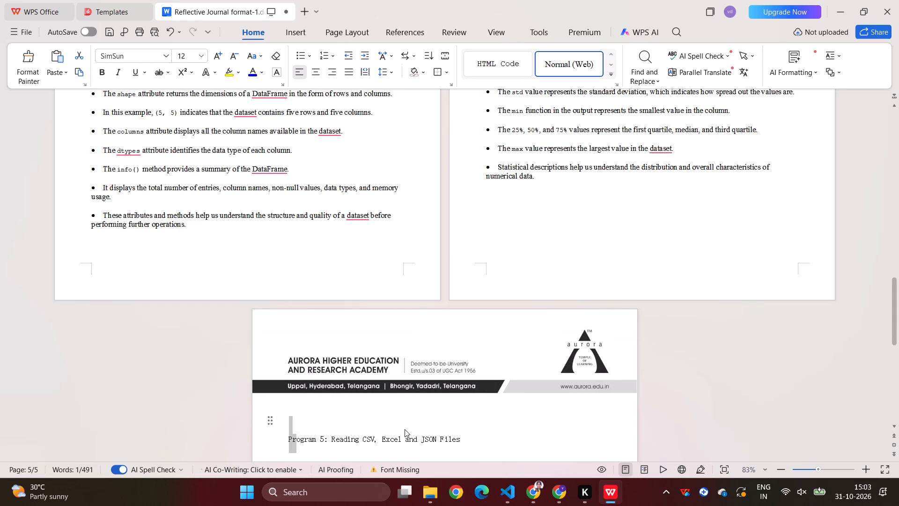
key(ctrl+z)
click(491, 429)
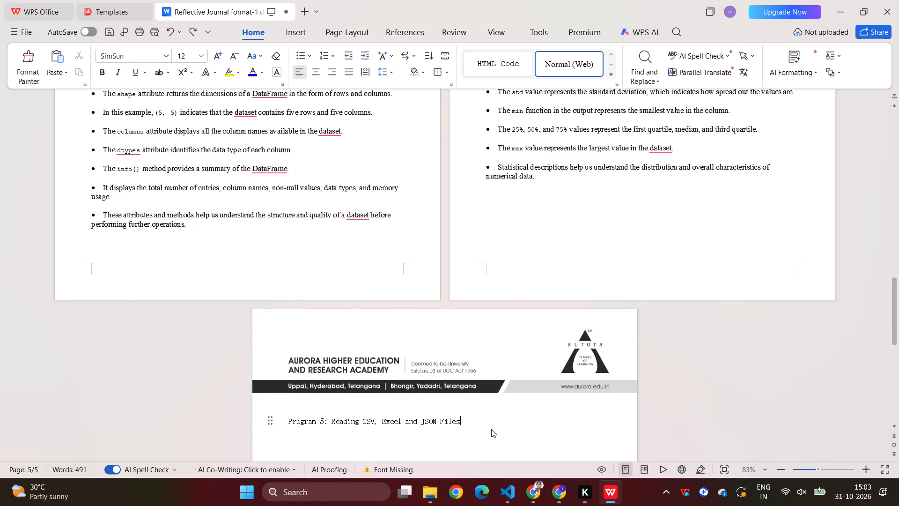
Format the Program 5 heading as bold Times New Roman, size 16.
drag(476, 419, 281, 406)
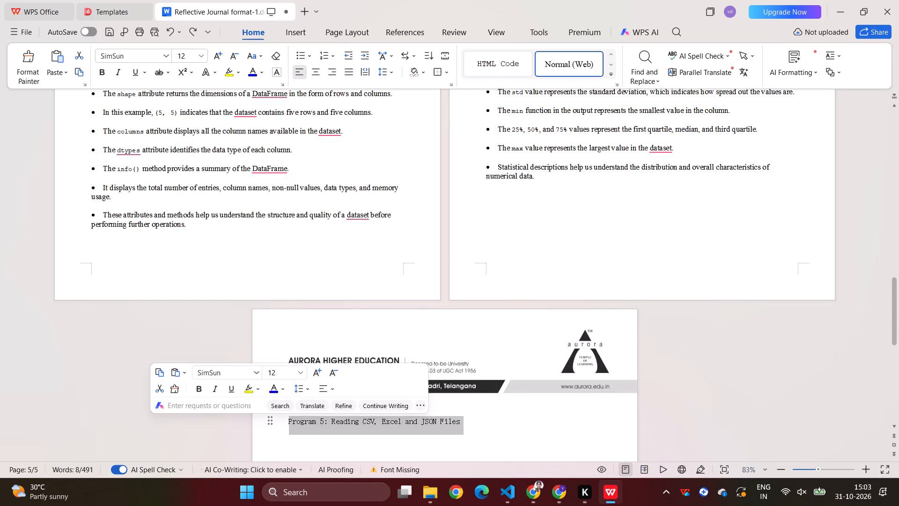
click(199, 392)
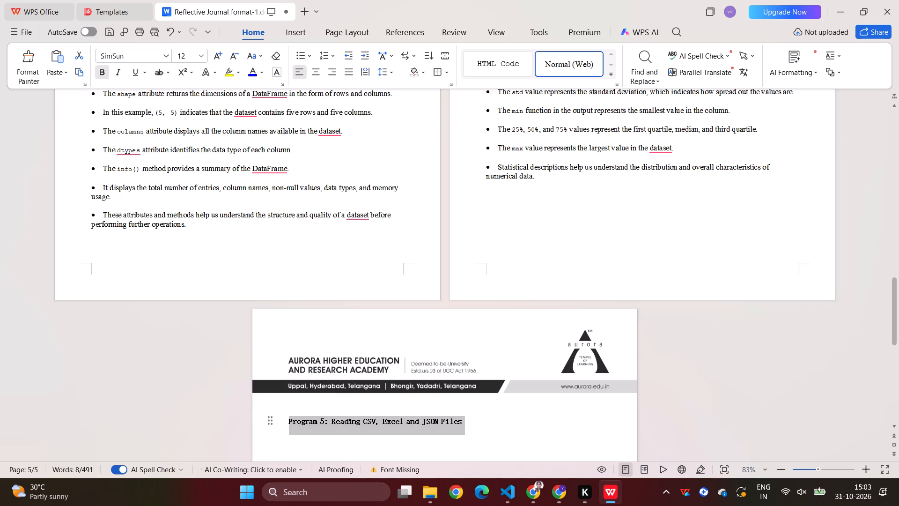
click(162, 54)
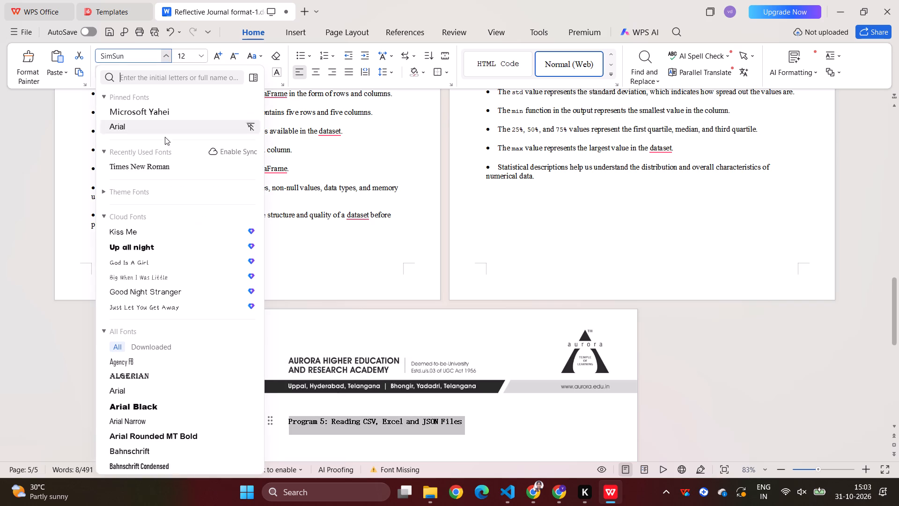
click(178, 164)
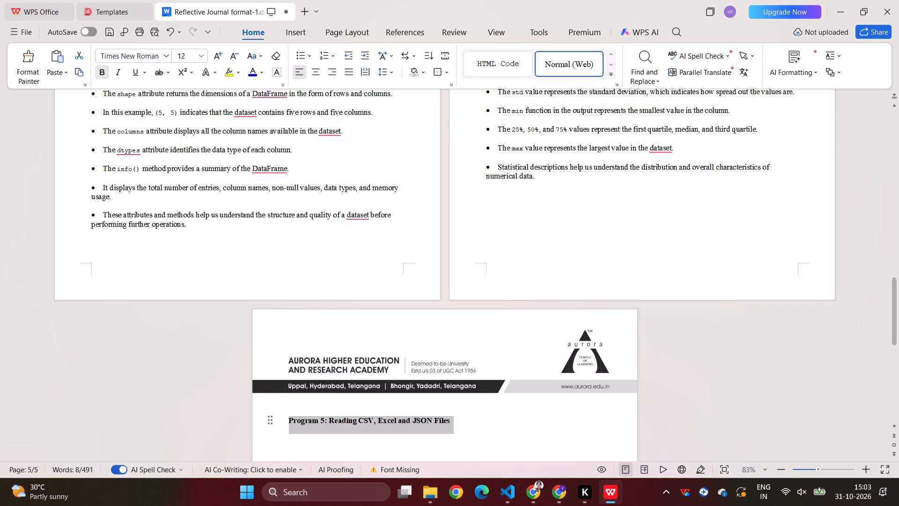
click(204, 54)
click(186, 201)
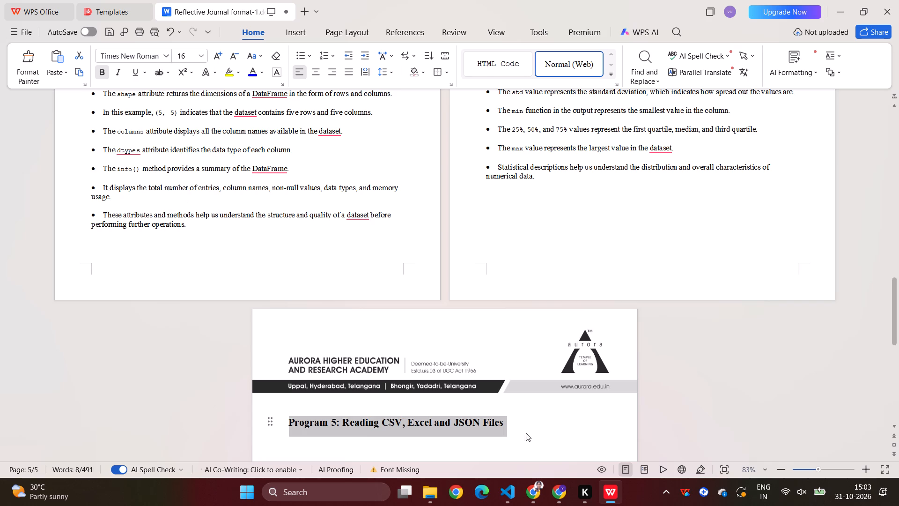
Replace the colon after "Program 5" in the new heading with a closing parenthesis.
click(536, 423)
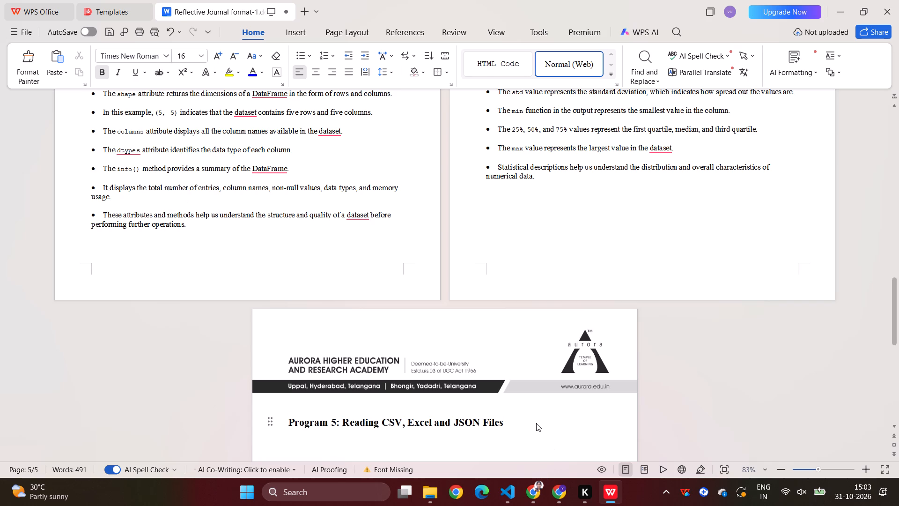
key(Left)
key(Left)
key(Left)
key(Left)
key(Left)
key(Left)
key(Left)
key(Left)
key(Left)
key(Left)
key(Left)
key(Left)
key(Left)
key(Left)
key(Left)
key(Left)
key(Left)
key(Left)
key(Left)
key(Left)
key(Left)
key(Left)
key(Left)
key(BackSpace)
key(shift+parenright)
Delete the word "Program" from the heading, leaving "5) Reading CSV, Excel and JSON Files", and return the text cursor towards its end.
key(Left)
key(Left)
key(Left)
key(BackSpace)
key(BackSpace)
key(BackSpace)
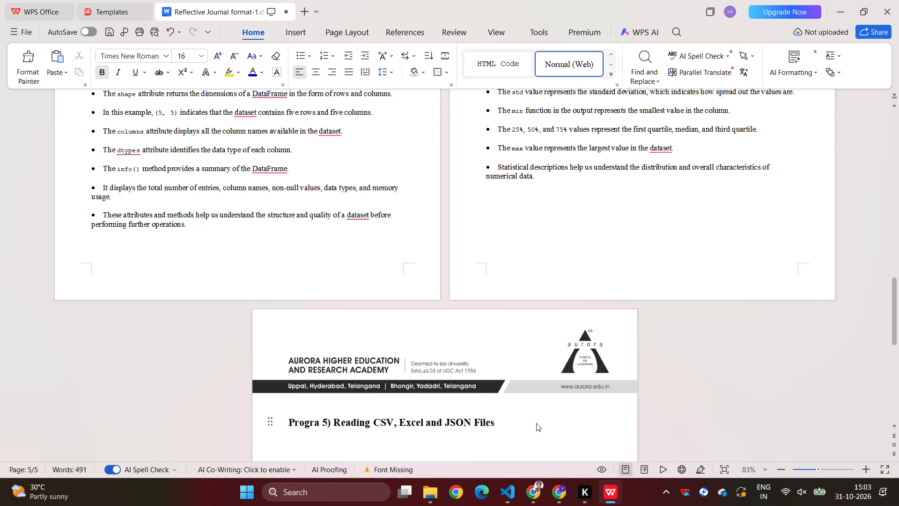
key(BackSpace)
key(BackSpace)
key(BackSpace)
key(BackSpace)
key(Right)
key(Right)
key(Right)
key(Right)
key(Right)
key(Right)
key(Right)
key(Right)
key(Right)
key(Right)
key(Right)
key(Right)
key(Right)
key(Right)
key(Right)
key(Right)
key(Right)
key(Right)
key(Right)
key(Right)
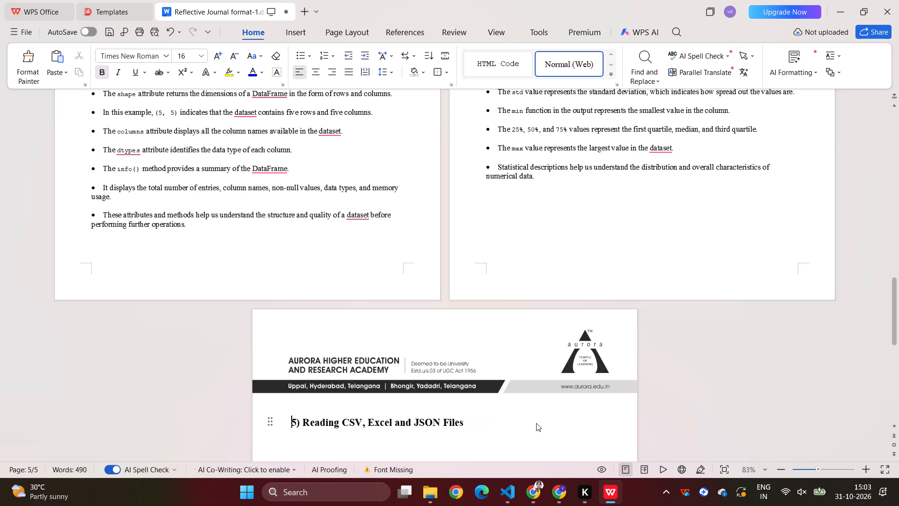
key(Right)
Copy the "Final Output:" label from the "Displaying DataFrame Information" section onto a new line below the Program 5 heading.
key(Return)
key(BackSpace)
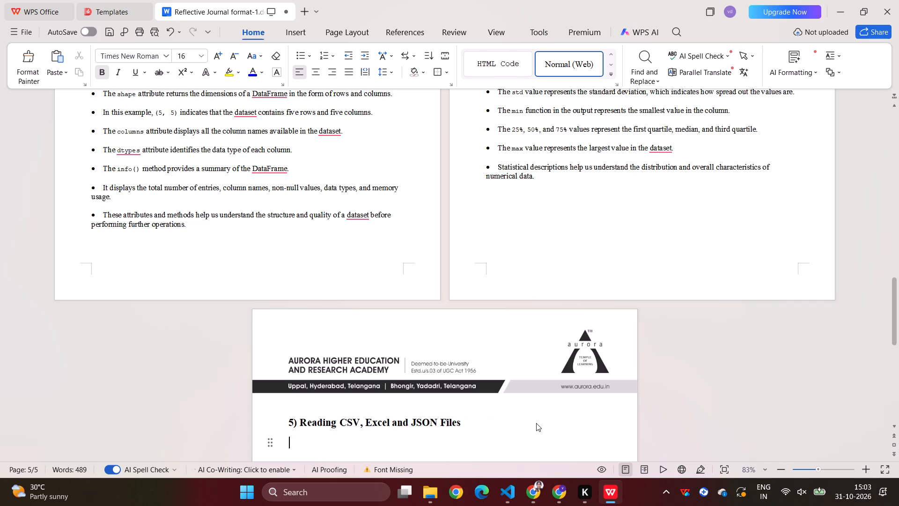
scroll(536, 423, up, 2)
scroll(215, 171, up, 1)
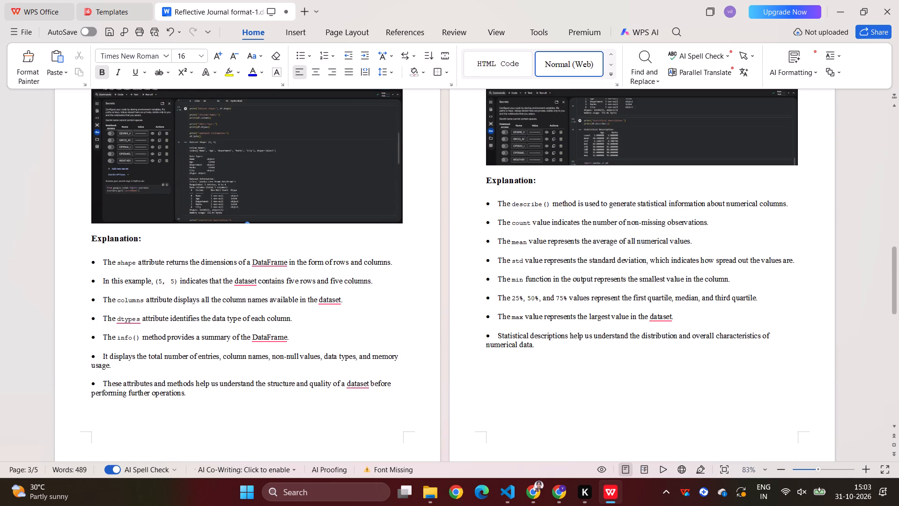
scroll(178, 185, up, 1)
drag(156, 140, 93, 138)
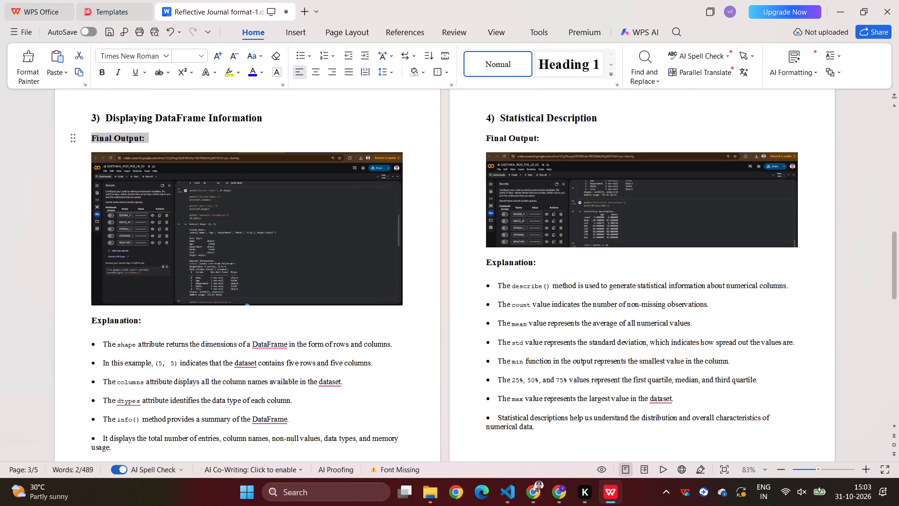
drag(93, 138, 89, 138)
key(ctrl+c)
scroll(459, 239, down, 3)
scroll(451, 294, down, 2)
click(482, 268)
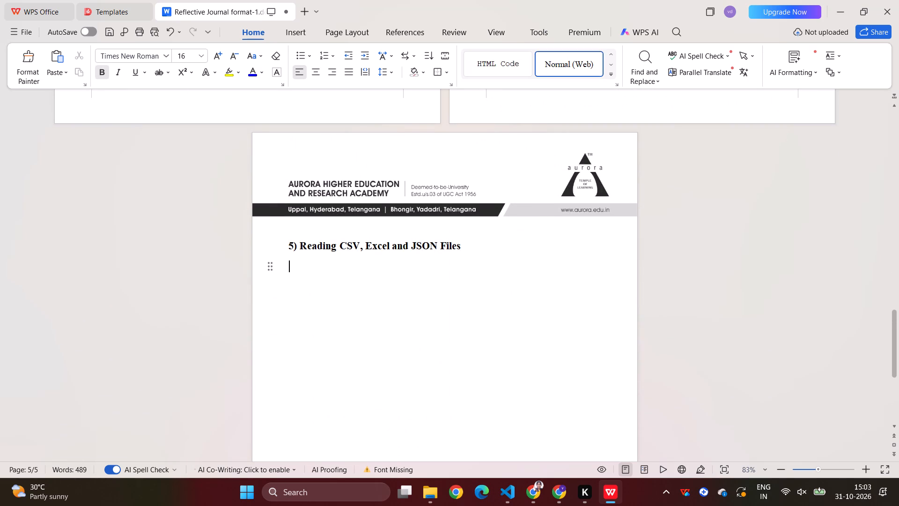
key(ctrl+v)
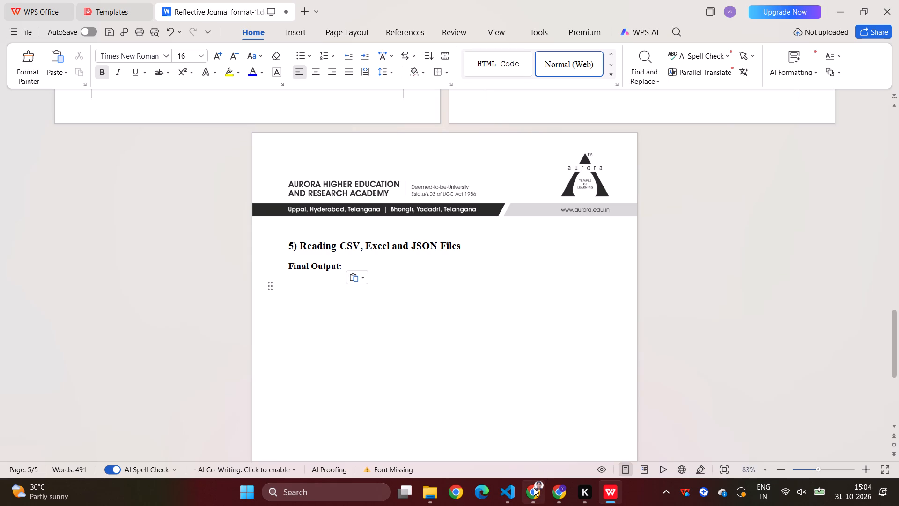
Capture the Colab window showing the CSV and JSON reading code with its output, and insert the screenshot under the Program 5 "Final Output:" label.
click(534, 488)
click(513, 0)
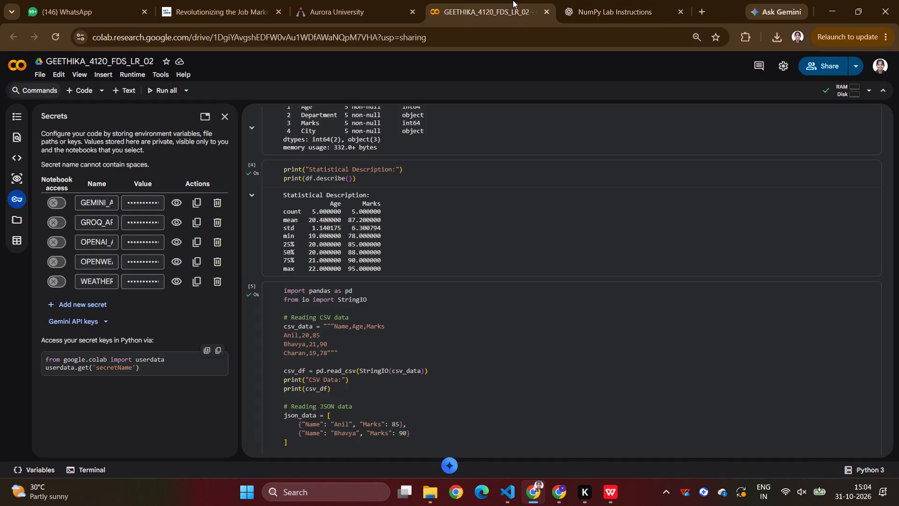
scroll(531, 199, down, 4)
scroll(531, 199, up, 2)
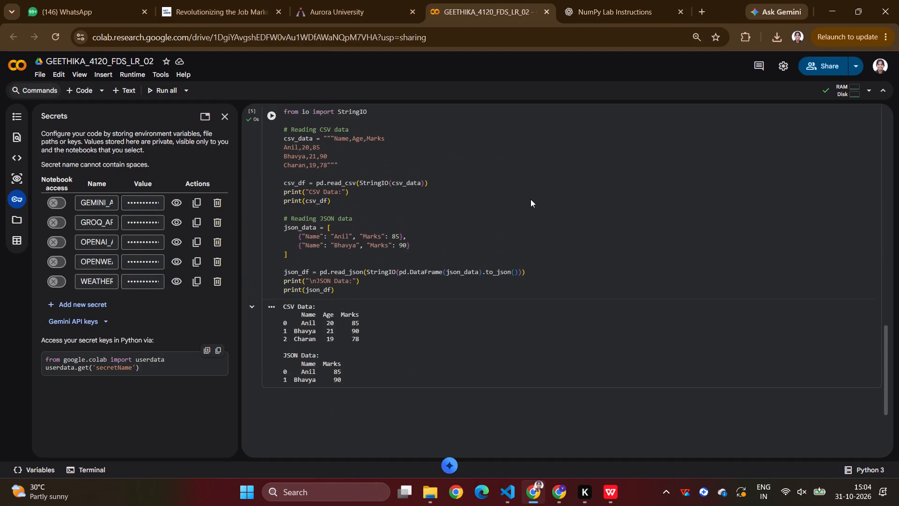
scroll(531, 199, up, 1)
key(Print)
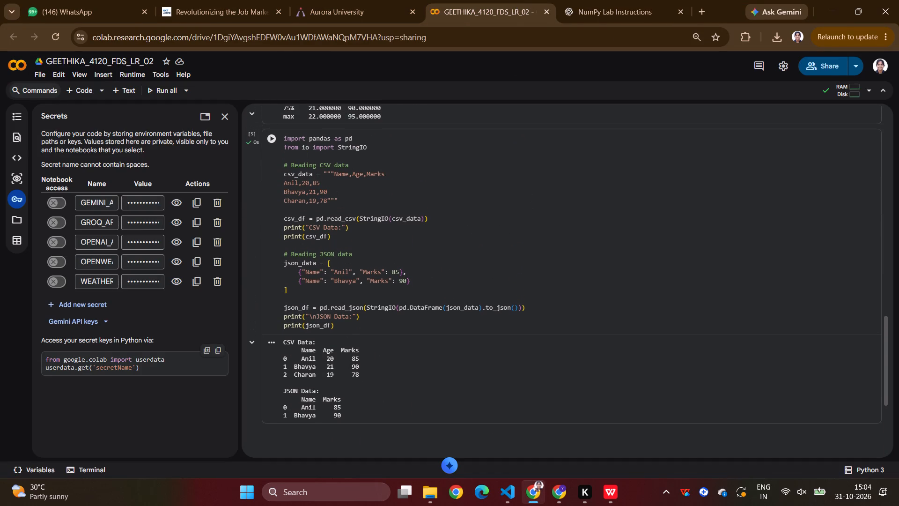
drag(0, 24, 310, 179)
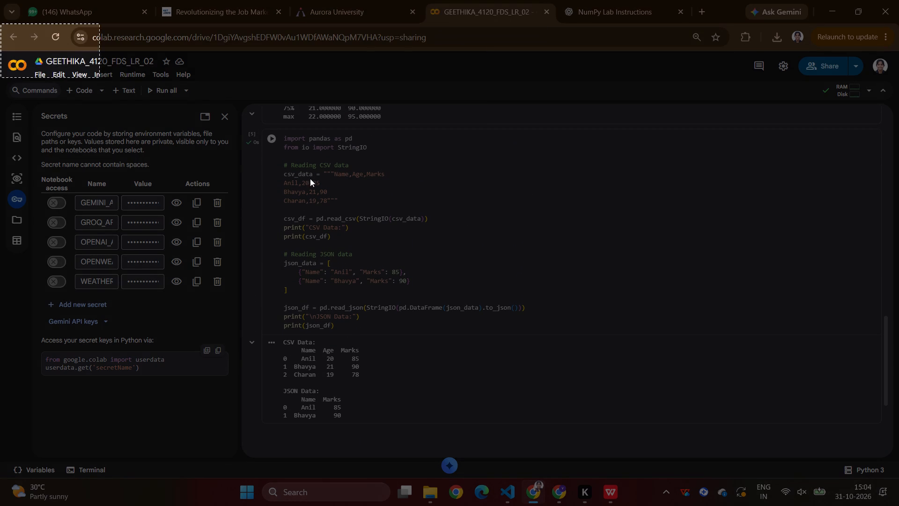
drag(310, 179, 898, 446)
scroll(898, 439, right, 1)
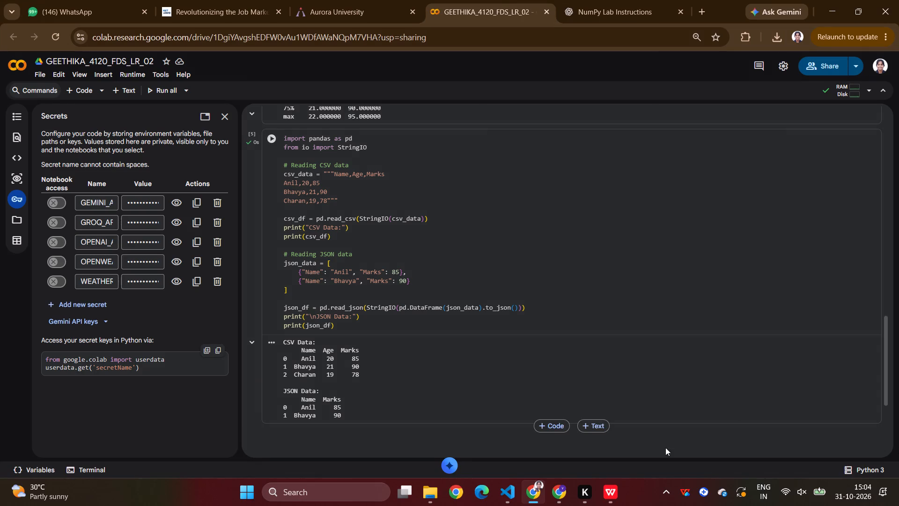
click(629, 453)
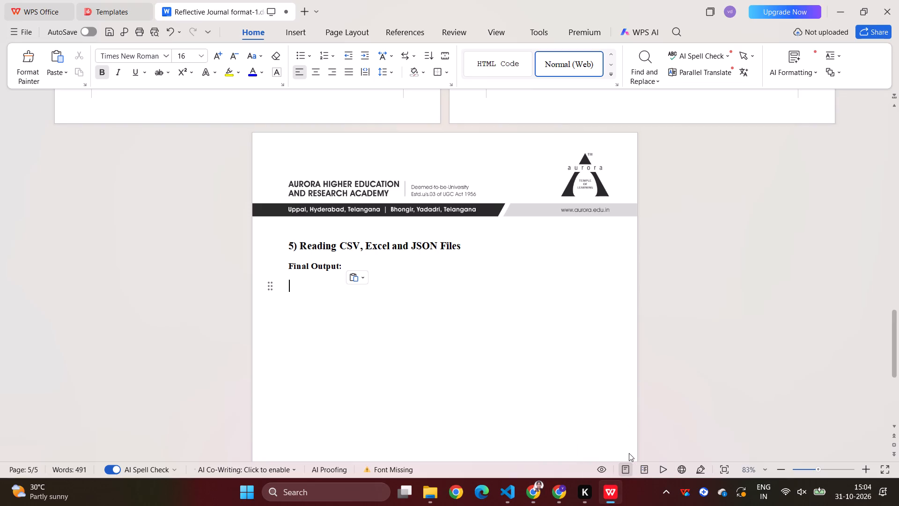
key(ctrl+v)
key(Return)
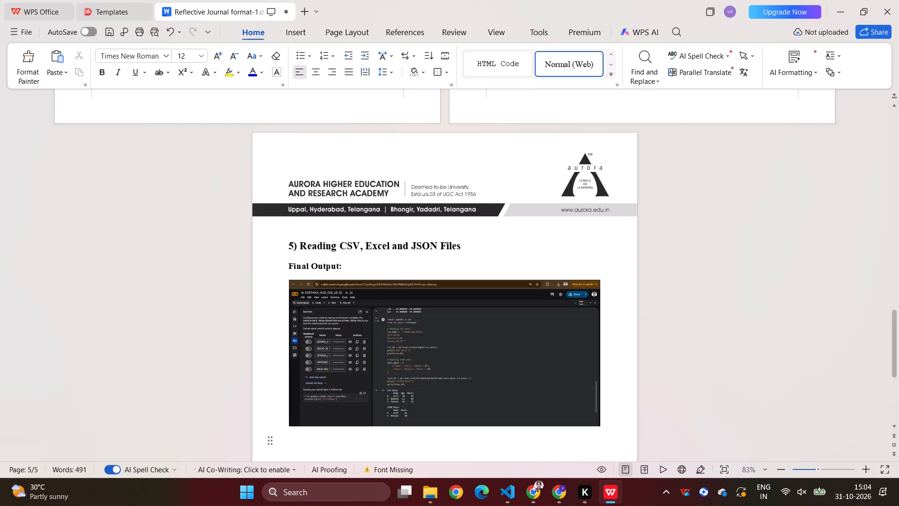
Copy the "Explanation:" label from the "Displaying DataFrame Information" section onto a new line below the Program 5 screenshot.
scroll(473, 436, up, 4)
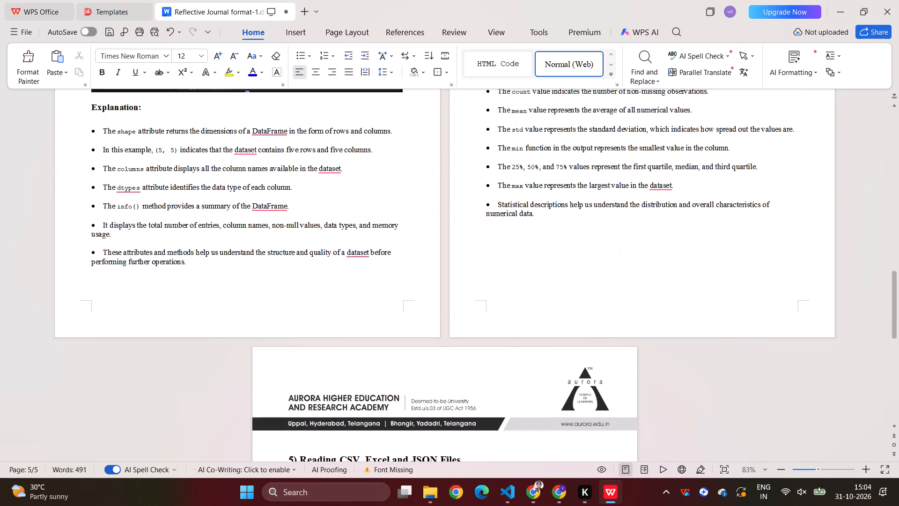
drag(155, 110, 88, 103)
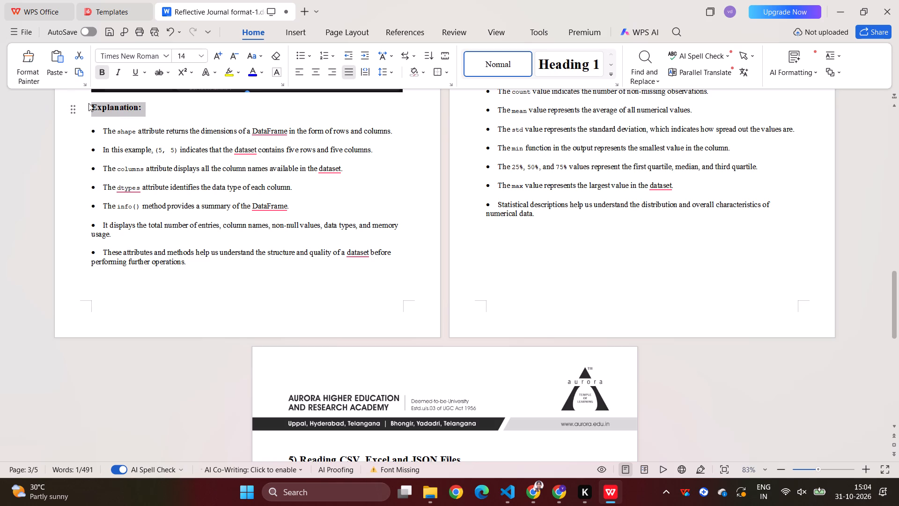
key(ctrl+c)
scroll(529, 262, down, 4)
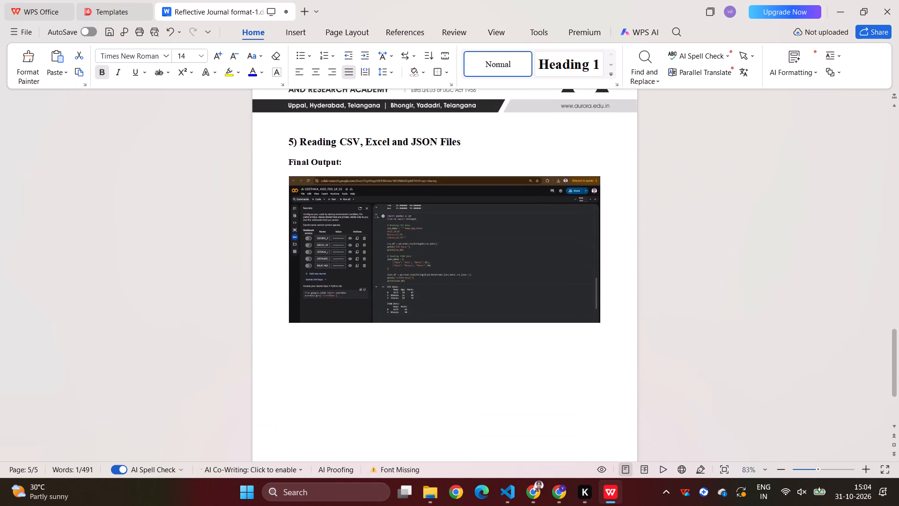
click(608, 321)
key(Return)
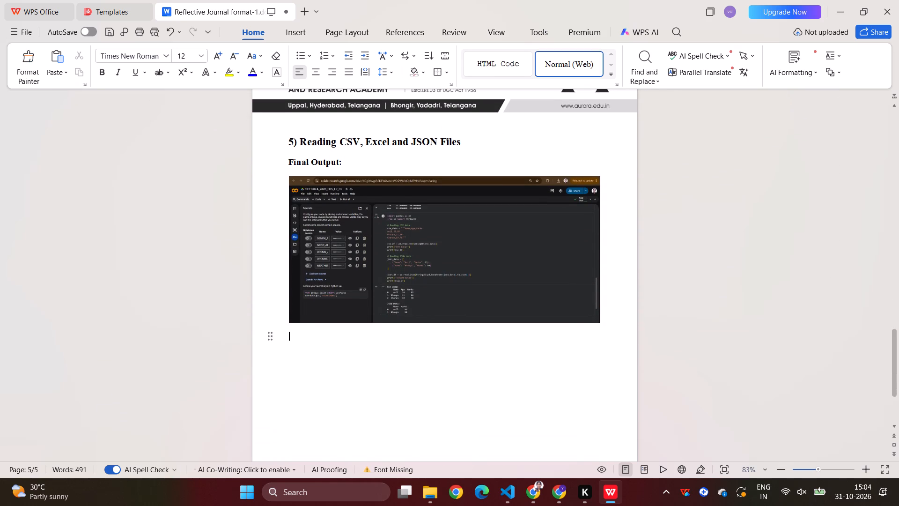
key(ctrl+v)
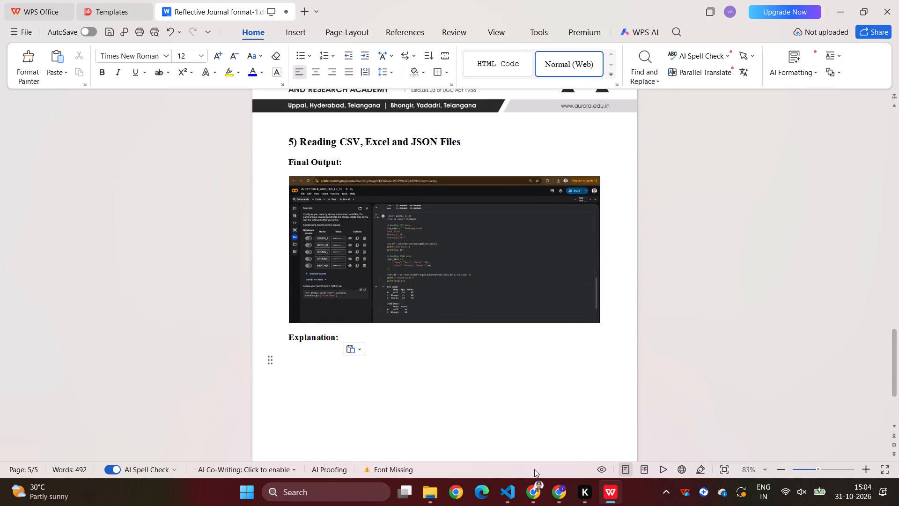
Copy the eight Program 5 explanation points from ChatGPT and paste them under the "Explanation:" label in the WPS document.
click(532, 491)
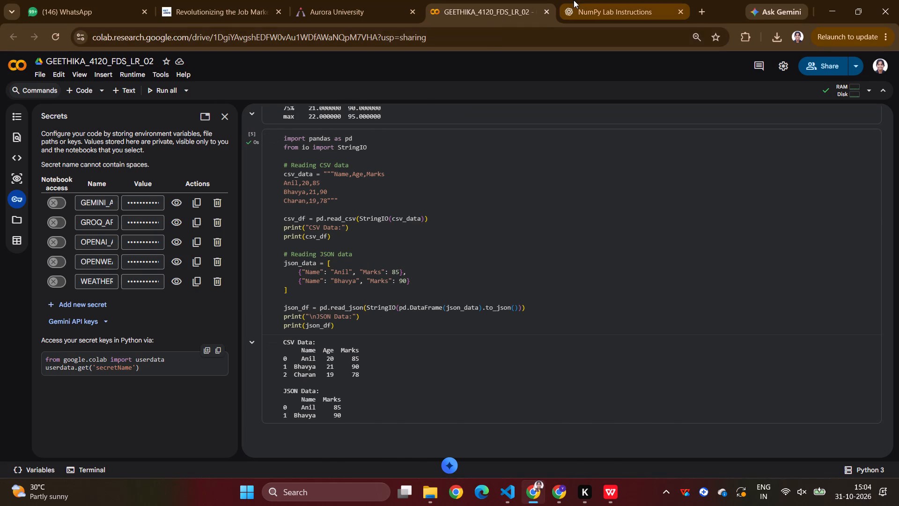
click(574, 0)
scroll(529, 274, down, 2)
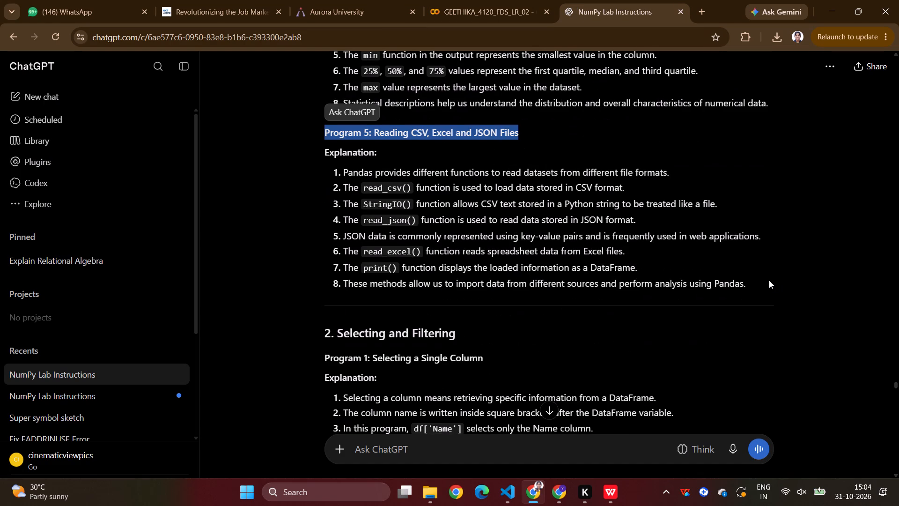
drag(759, 283, 339, 175)
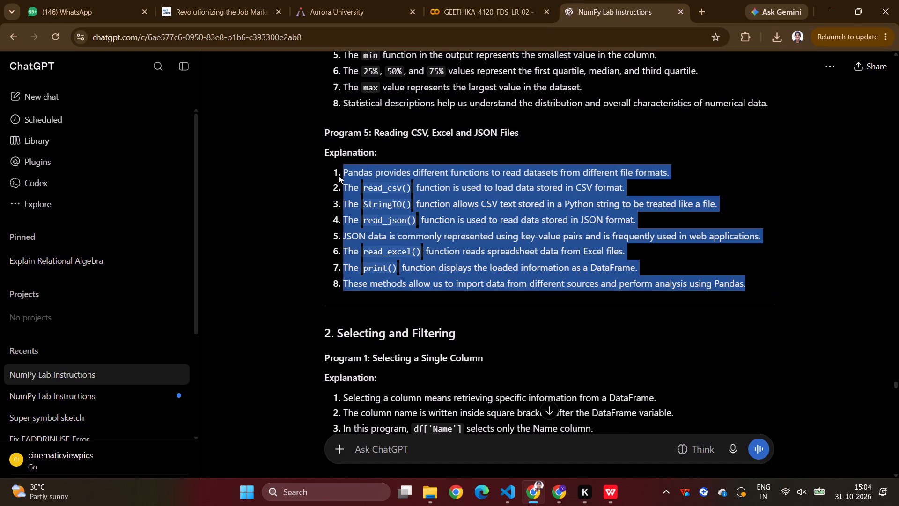
key(ctrl+c)
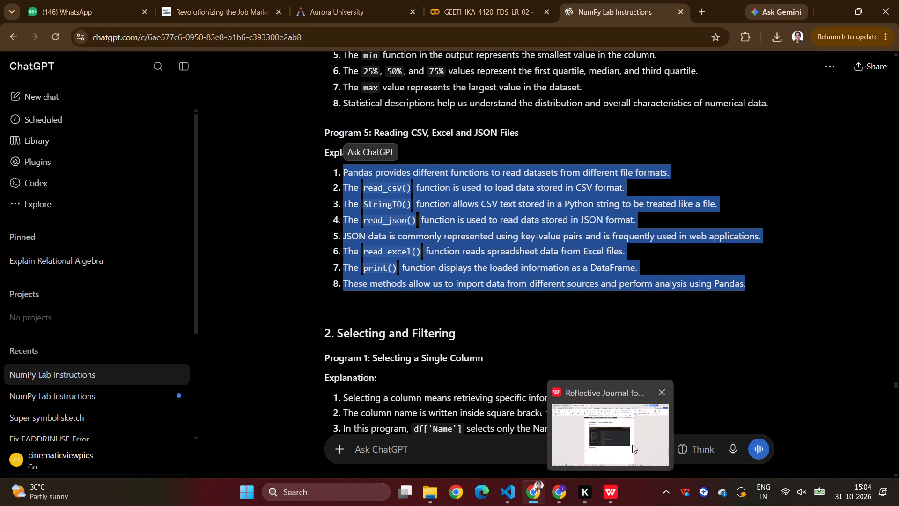
click(632, 444)
key(ctrl+v)
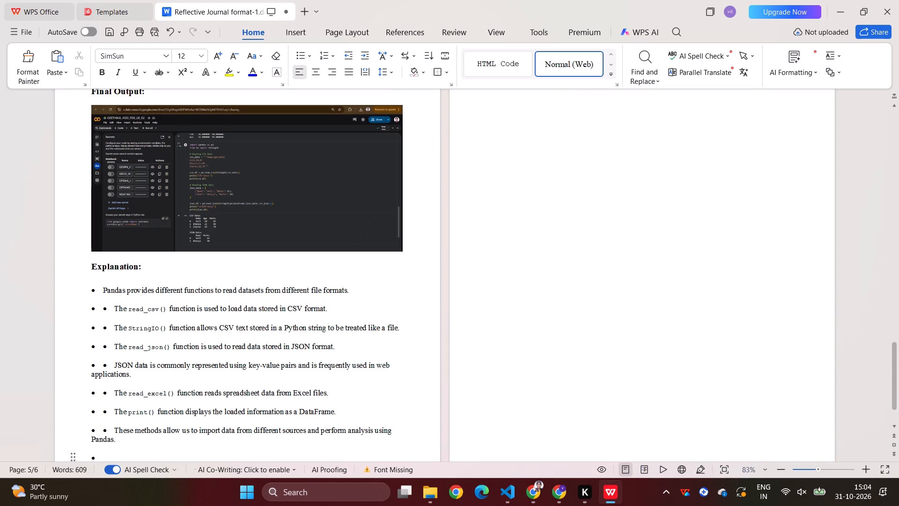
Delete the empty bullet line after the last Program 5 explanation point.
key(Delete)
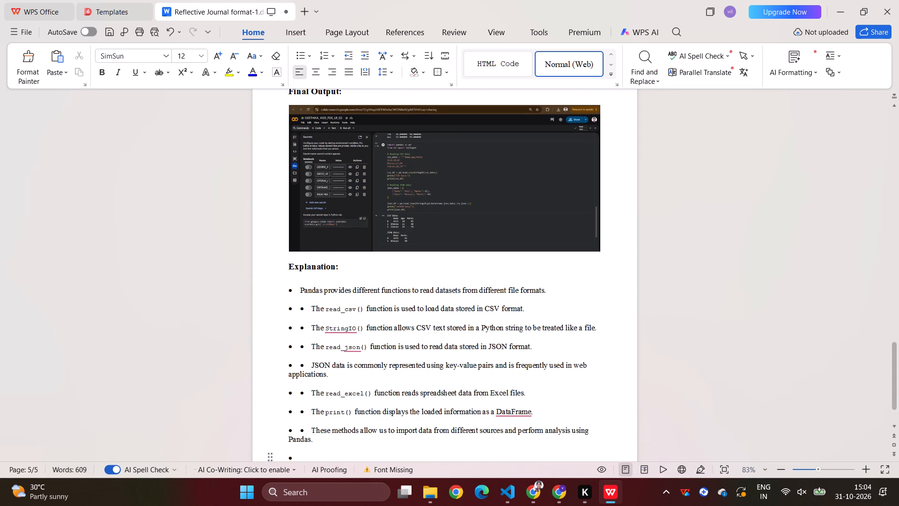
key(BackSpace)
key(BackSpace)
key(BackSpace)
key(BackSpace)
Remove the duplicate bullets from the last three explanation points: "These methods allow us", print() and read_excel().
click(308, 429)
key(BackSpace)
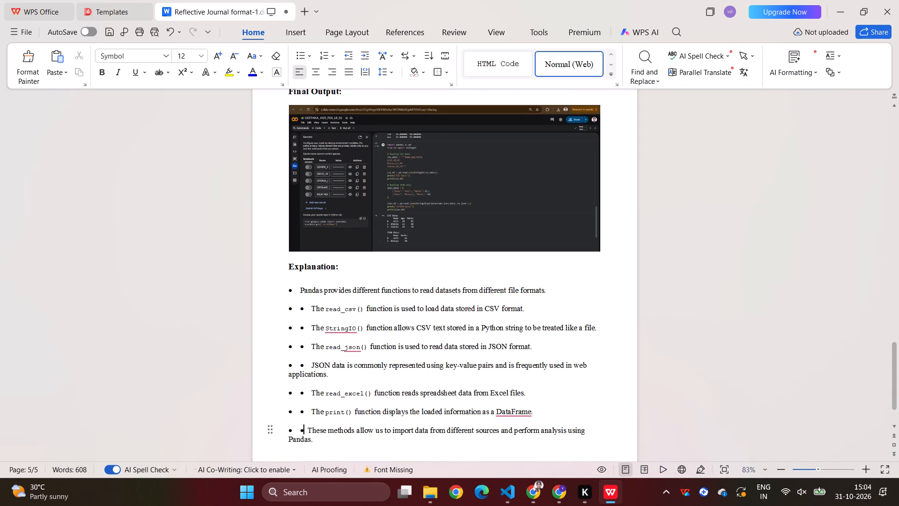
key(BackSpace)
key(BackSpace)
click(305, 409)
key(BackSpace)
key(BackSpace)
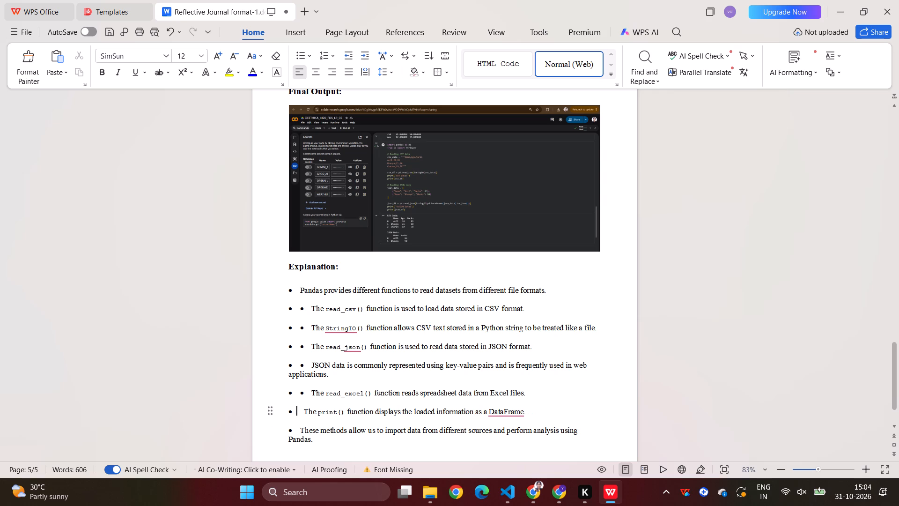
click(304, 394)
key(BackSpace)
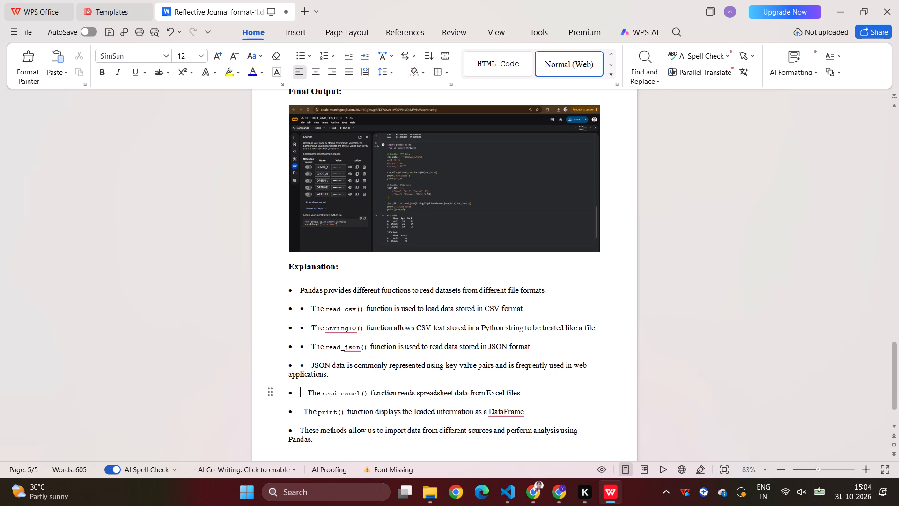
key(BackSpace)
Remove the duplicate bullets from the "JSON data", read_json(), StringIO() and read_csv() explanation points.
click(307, 367)
key(BackSpace)
key(BackSpace)
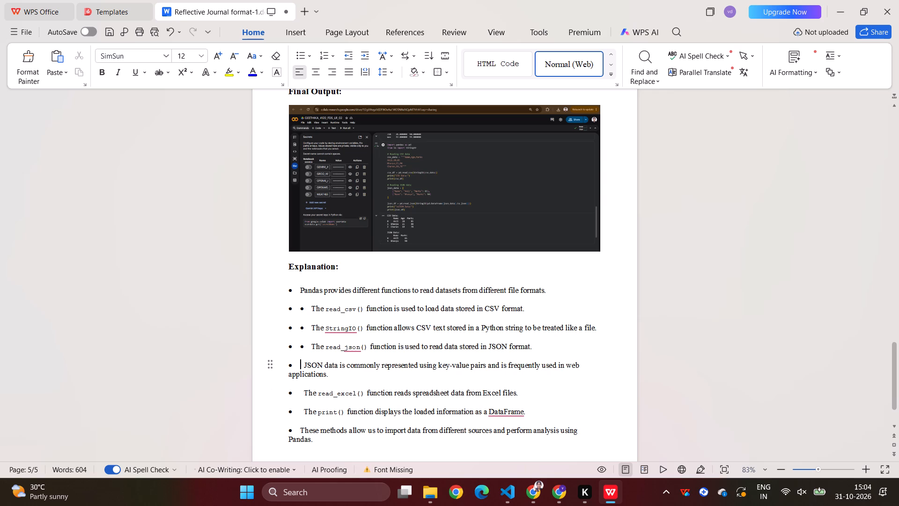
click(307, 346)
key(BackSpace)
key(BackSpace)
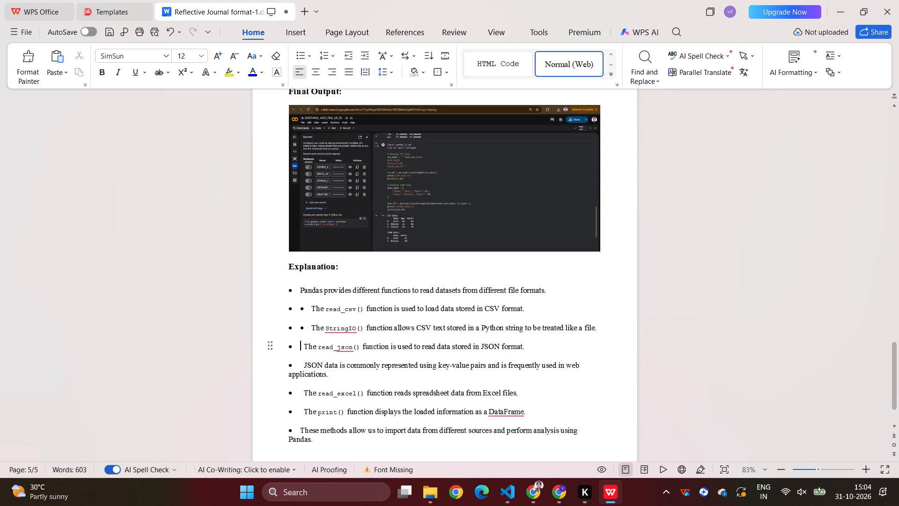
click(305, 334)
key(BackSpace)
key(BackSpace)
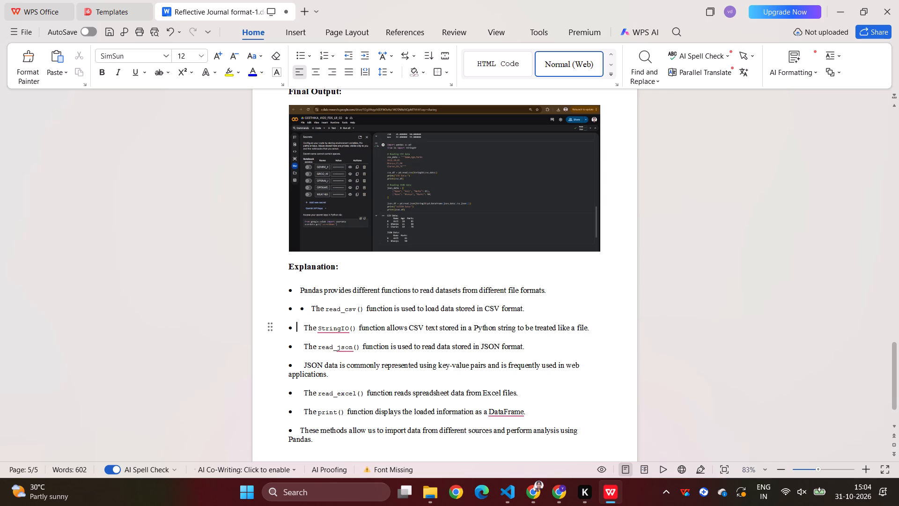
click(306, 311)
key(BackSpace)
key(BackSpace)
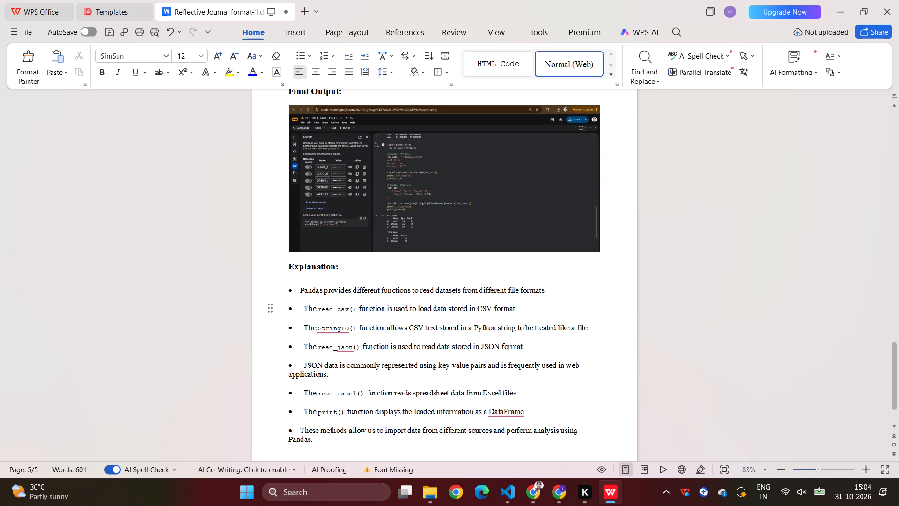
Review the Program 5 page and the earlier program pages for layout and content.
scroll(427, 376, down, 1)
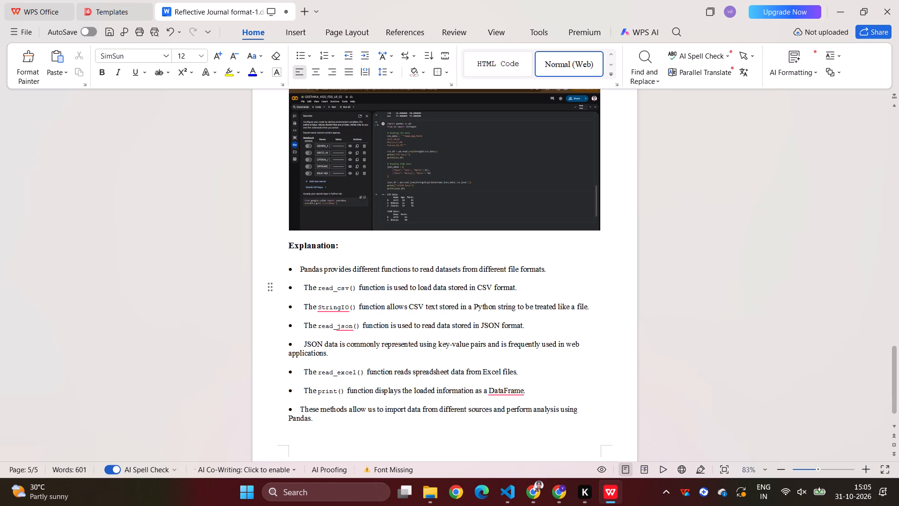
click(458, 361)
scroll(420, 368, down, 1)
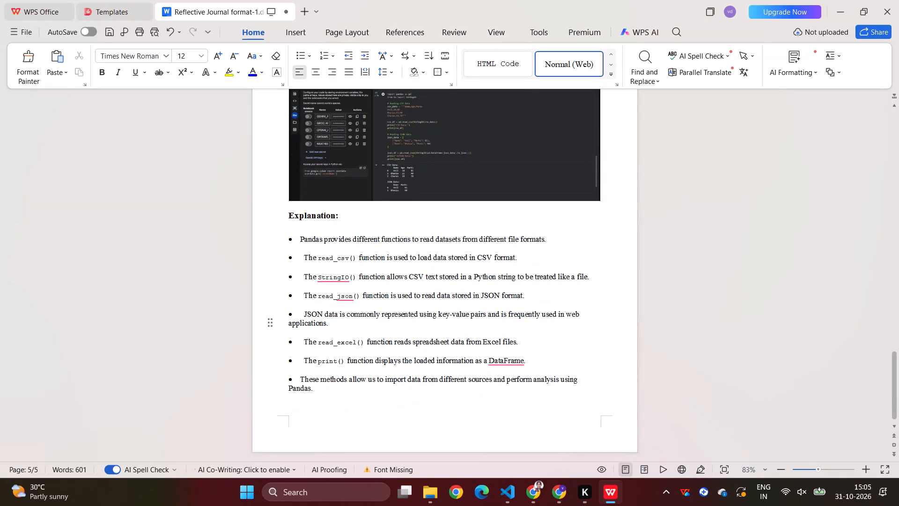
scroll(420, 368, down, 1)
scroll(420, 368, up, 7)
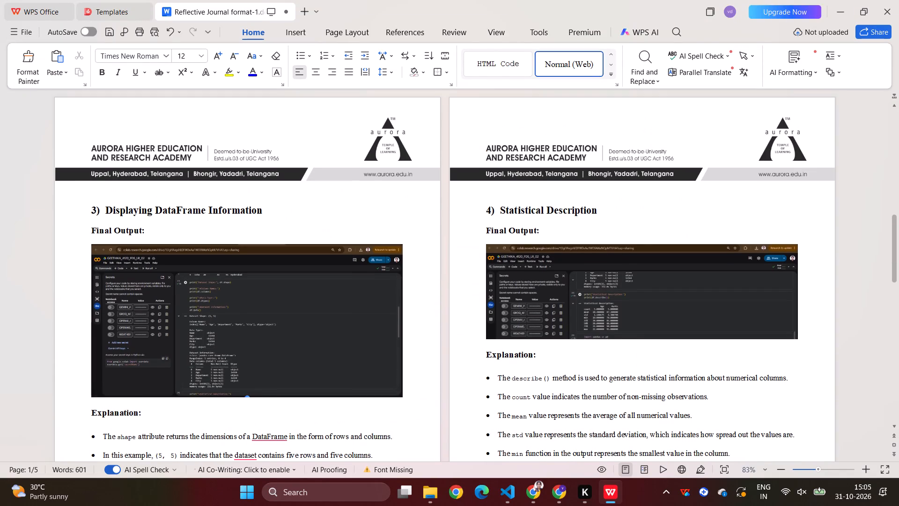
scroll(420, 368, up, 1)
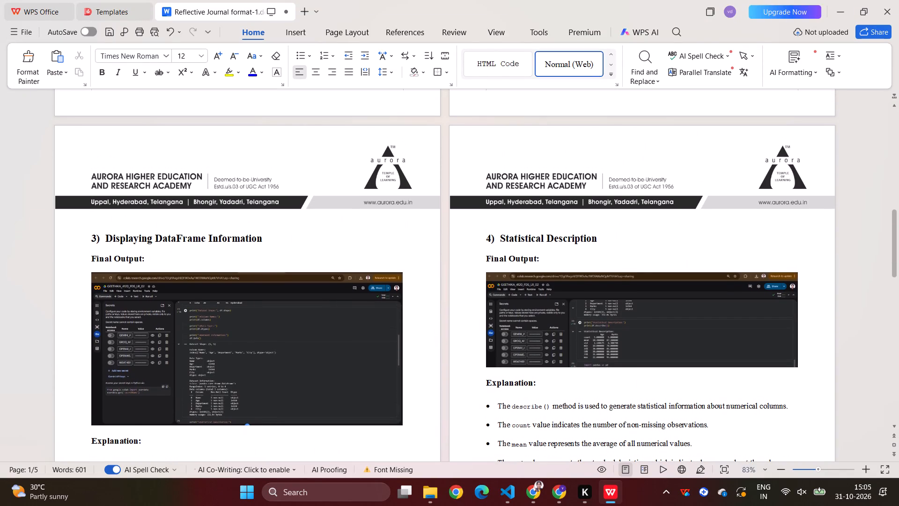
Review the student details table, the Reading Data heading and the Program 1 and 2 pages for layout and content.
scroll(420, 368, up, 6)
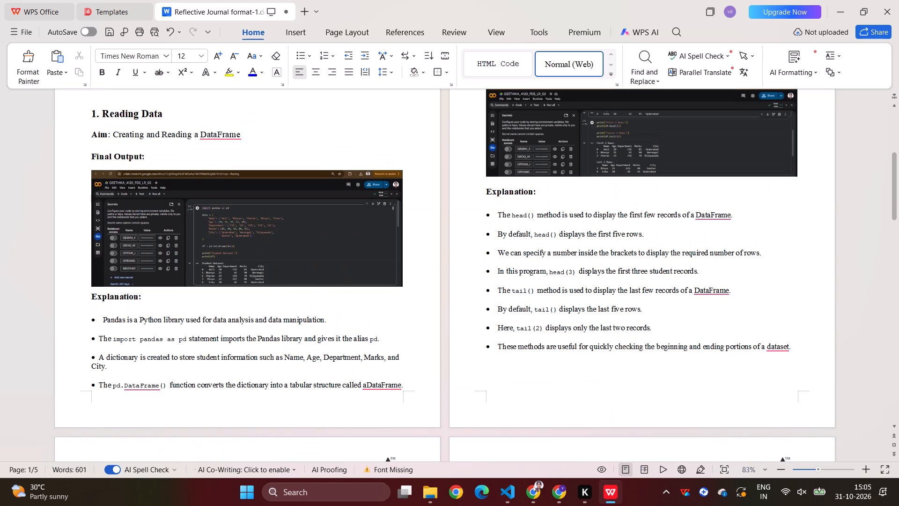
scroll(420, 368, up, 3)
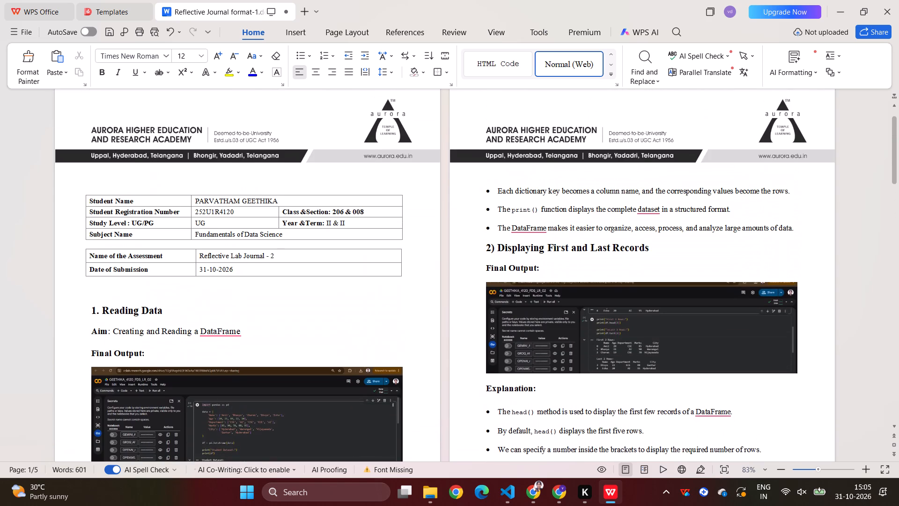
scroll(420, 368, up, 1)
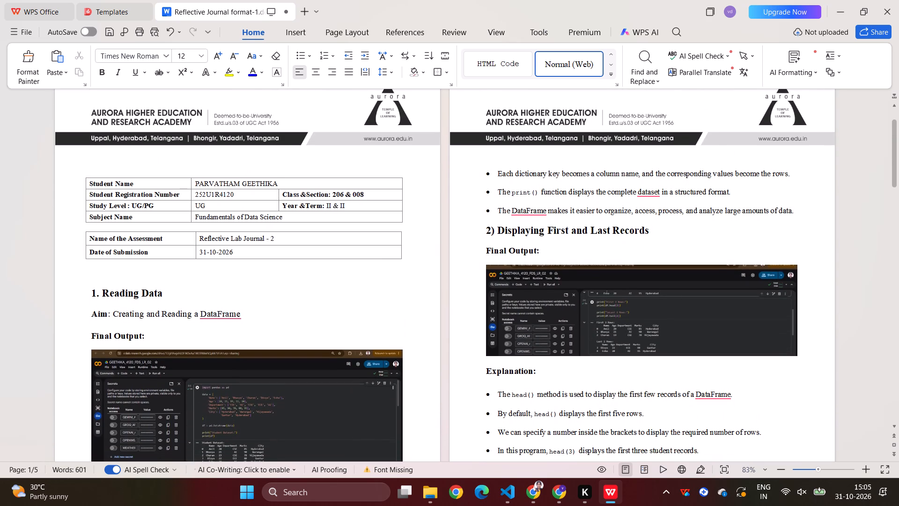
drag(168, 296, 88, 296)
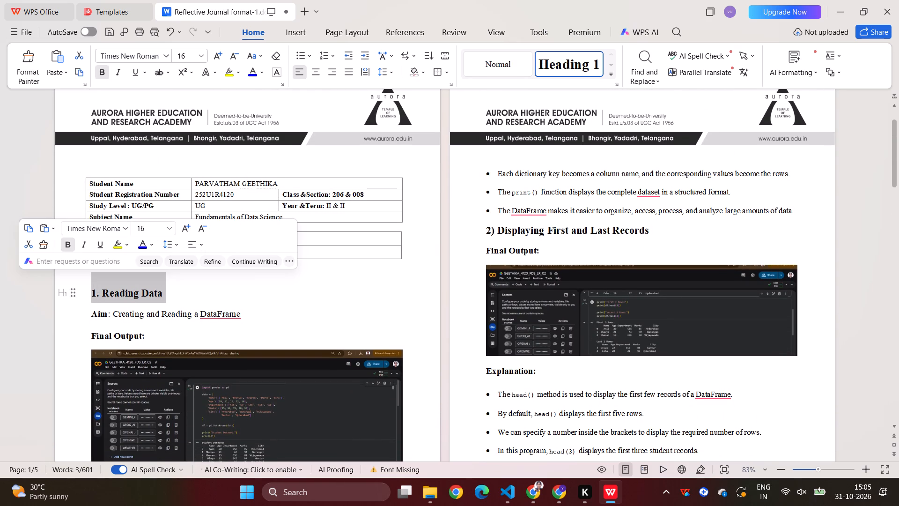
click(278, 305)
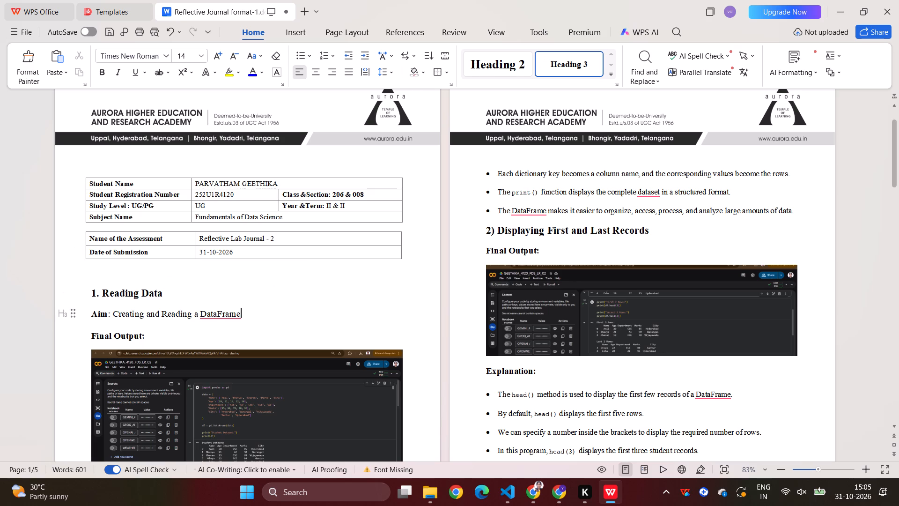
scroll(278, 305, down, 1)
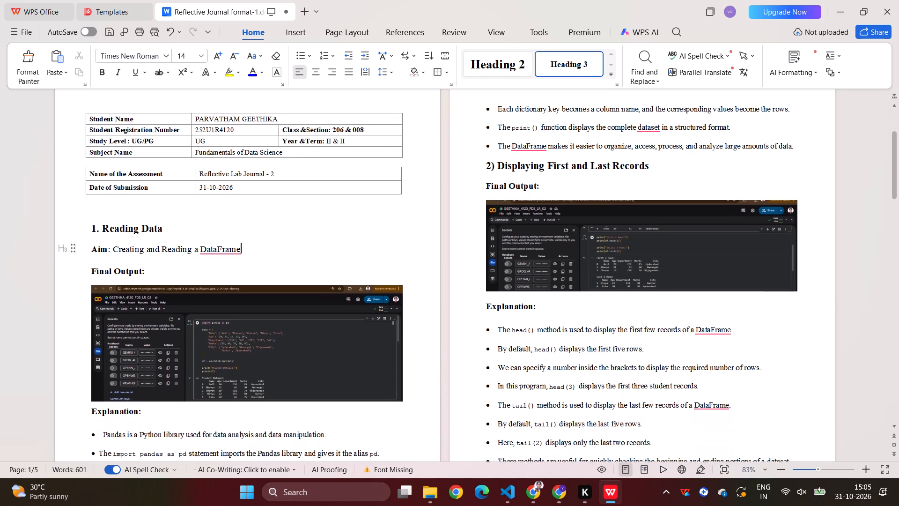
scroll(278, 305, down, 11)
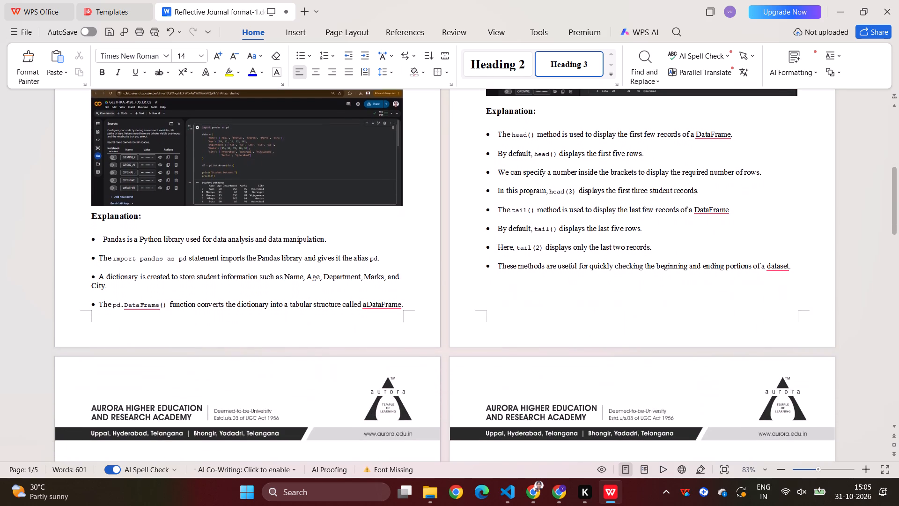
Copy the Colab notebook's share link from Chrome and paste it on a new line after the last Program 5 explanation point.
scroll(278, 305, down, 12)
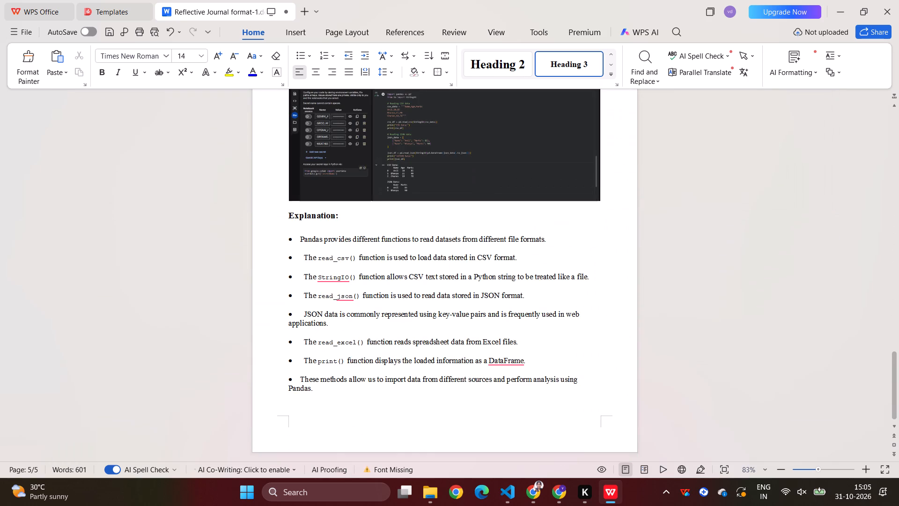
click(403, 402)
key(Return)
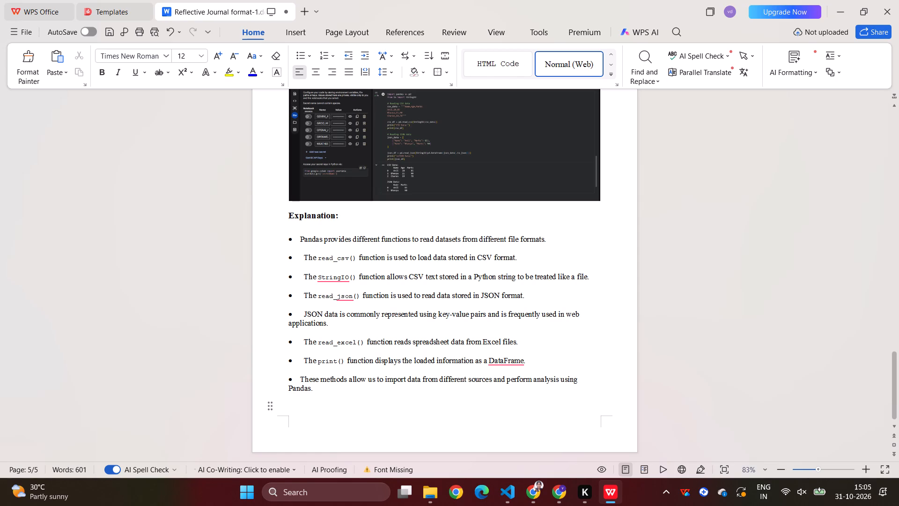
click(537, 492)
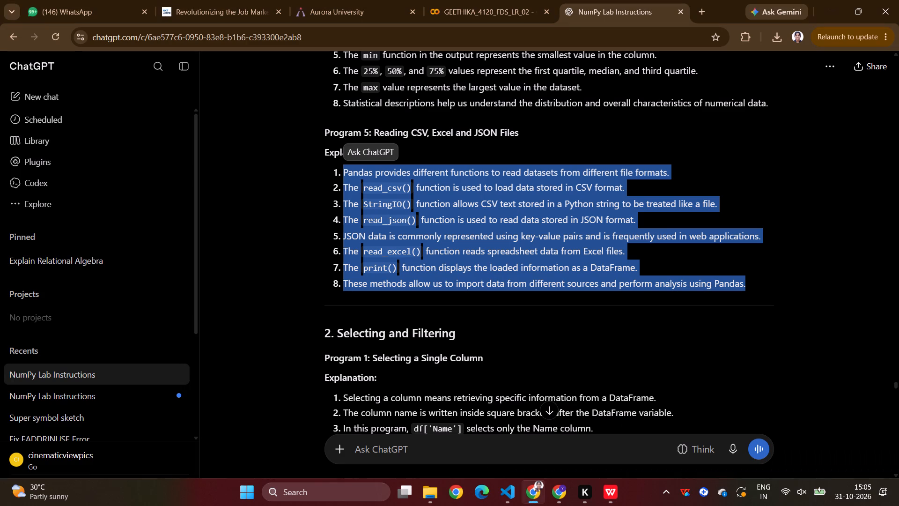
click(510, 0)
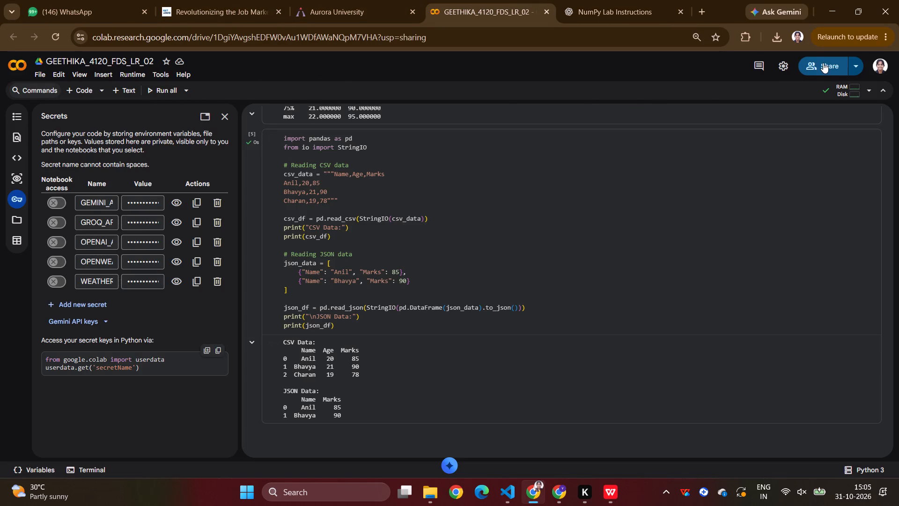
scroll(516, 247, up, 12)
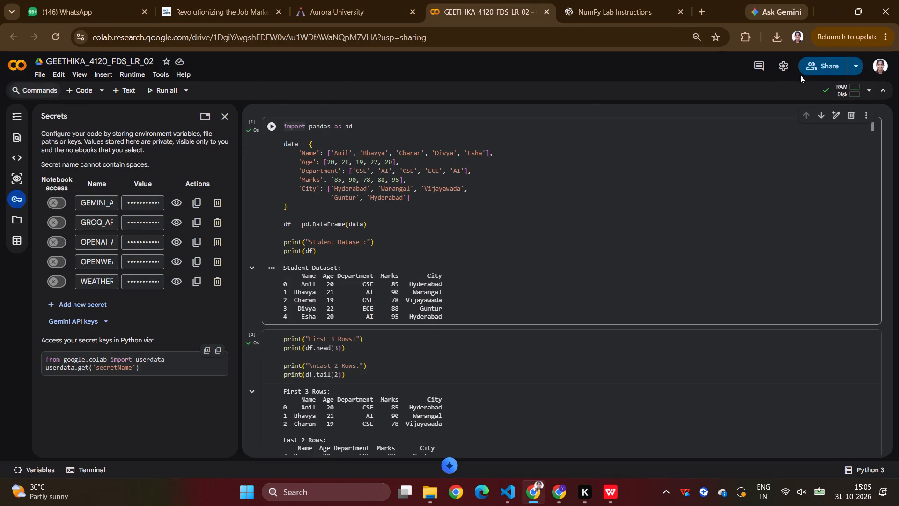
click(822, 65)
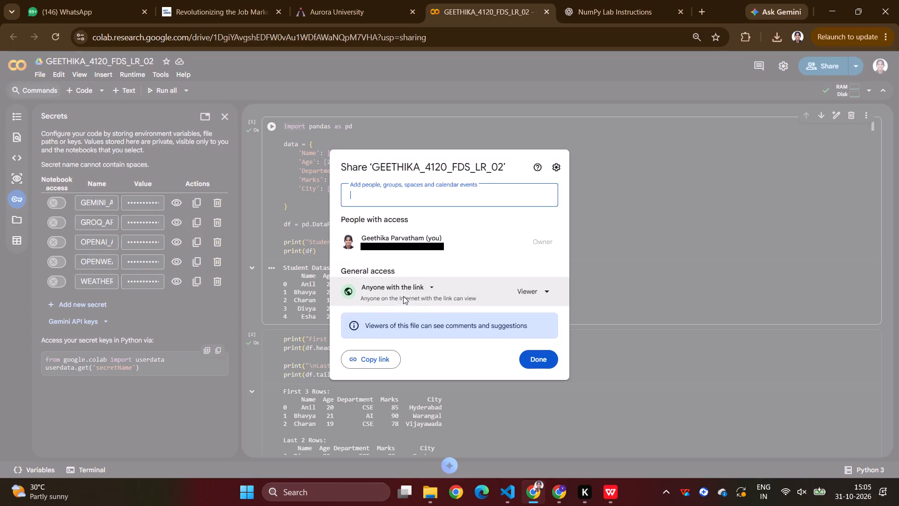
click(383, 356)
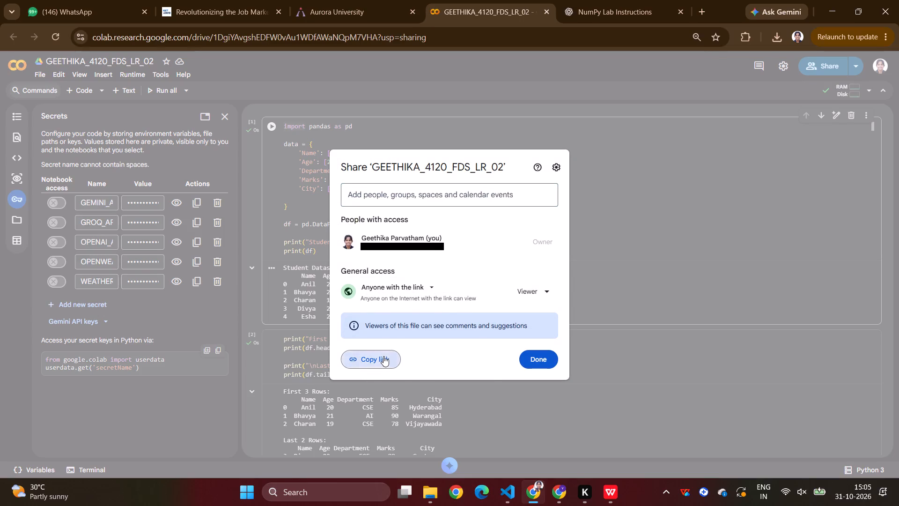
click(609, 495)
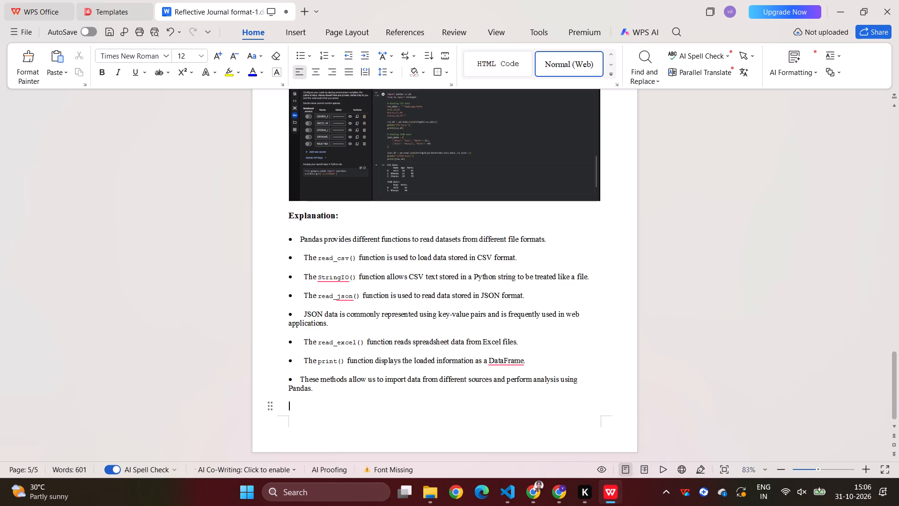
key(ctrl+v)
key(space)
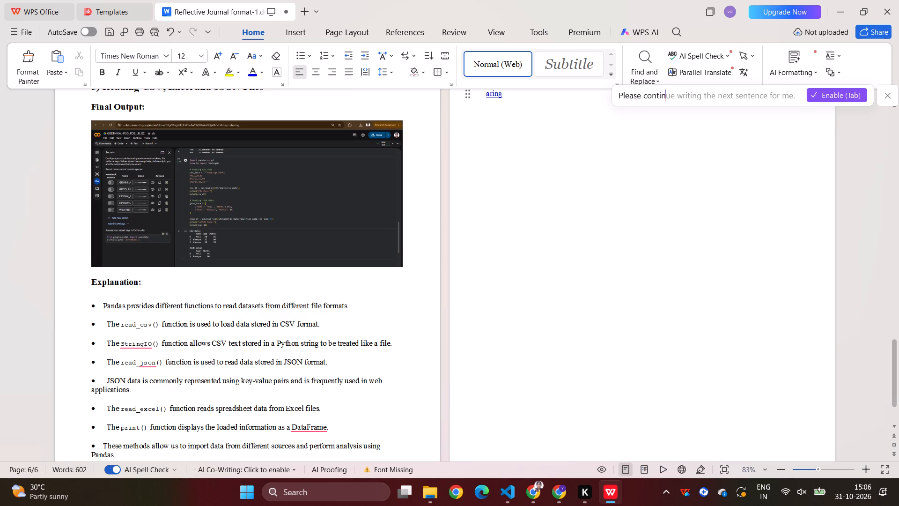
scroll(612, 376, up, 4)
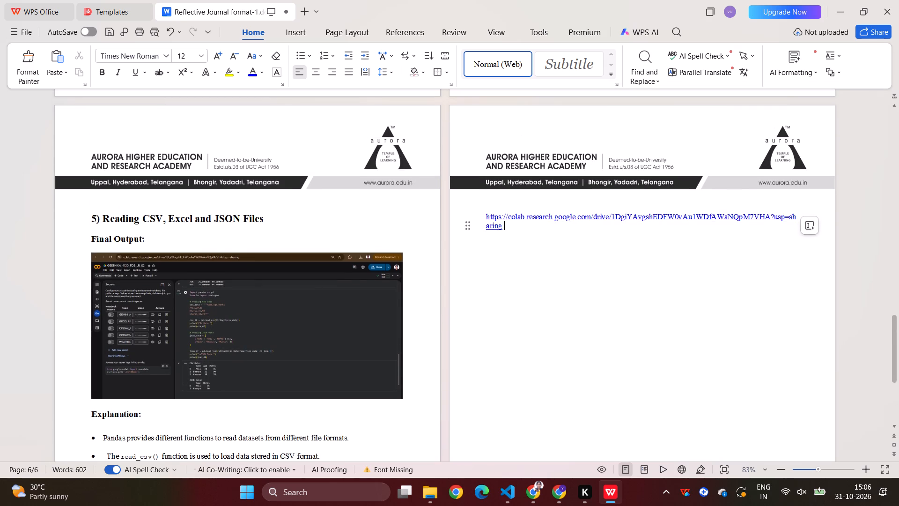
scroll(612, 376, up, 1)
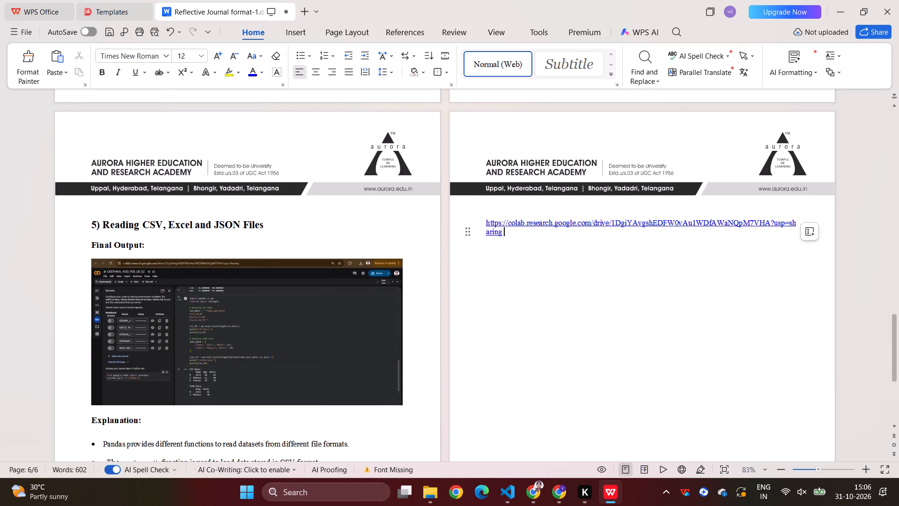
Save the changes to the journal document.
click(542, 314)
key(ctrl+s)
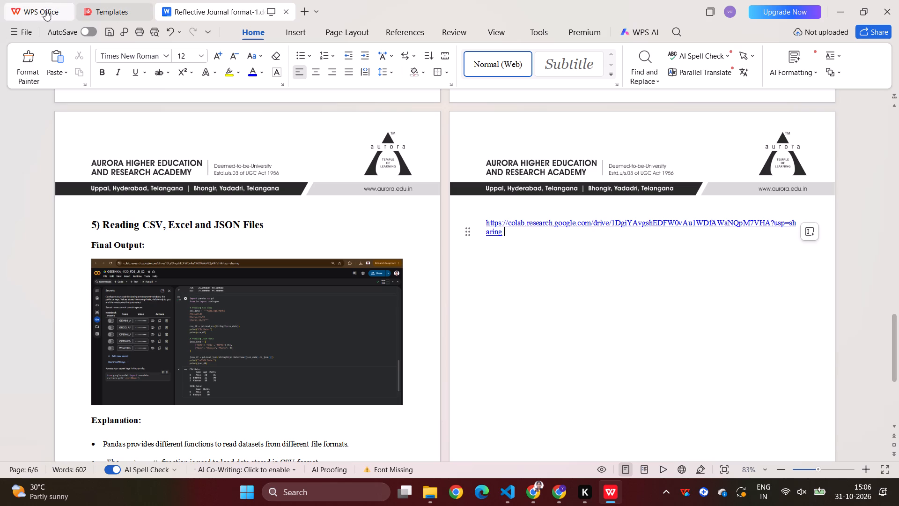
click(24, 27)
click(56, 134)
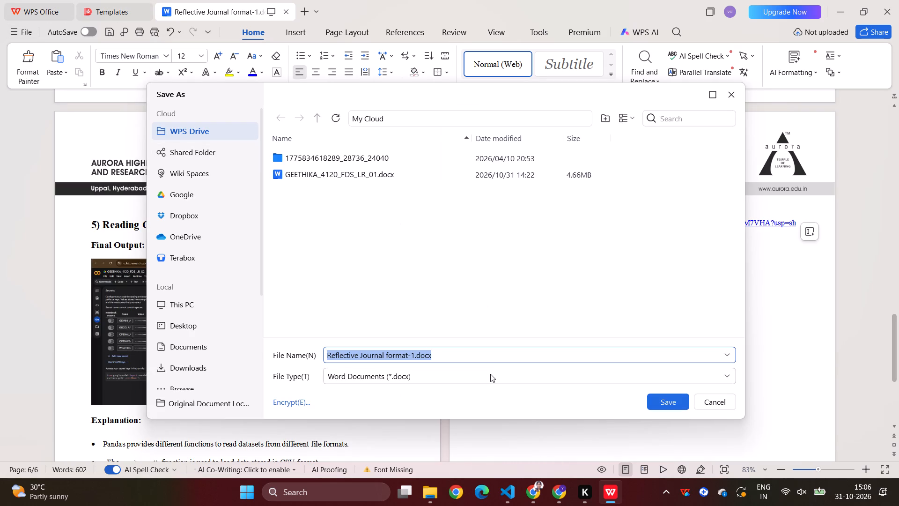
key(BackSpace)
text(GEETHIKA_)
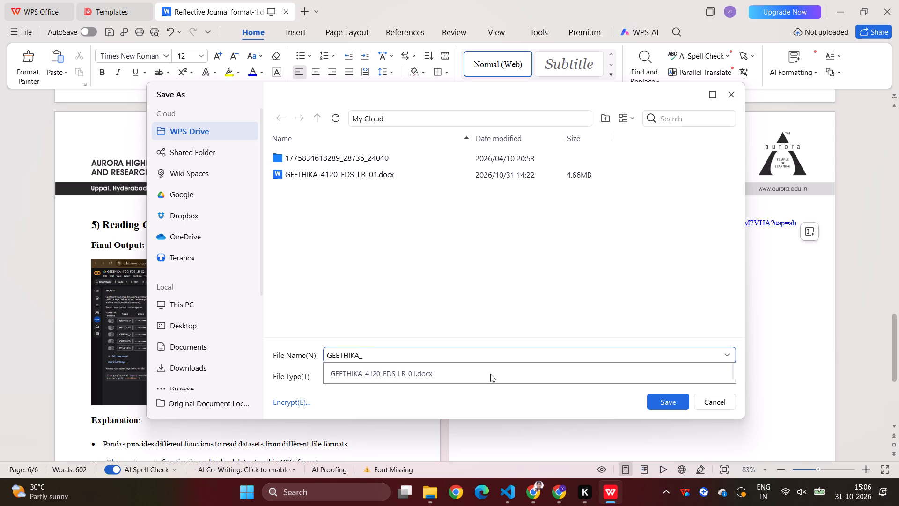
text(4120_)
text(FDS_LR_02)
click(658, 399)
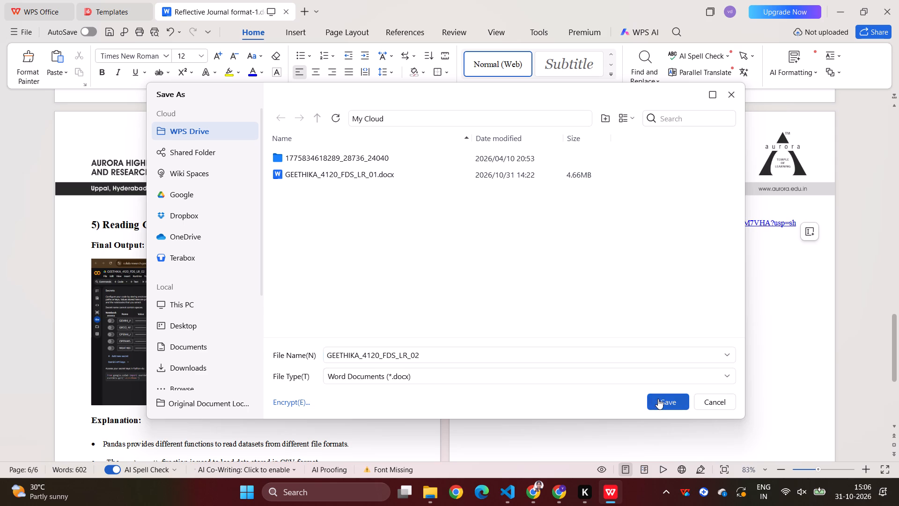
scroll(401, 246, up, 14)
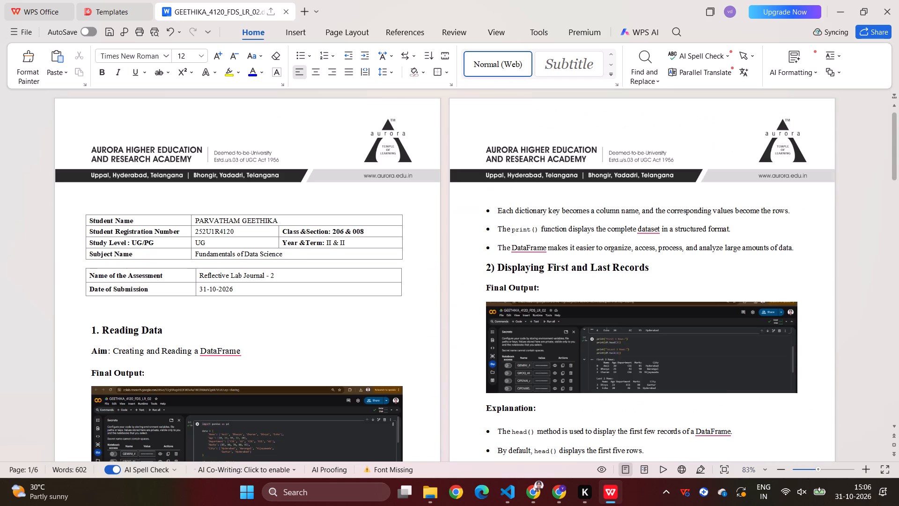
click(22, 35)
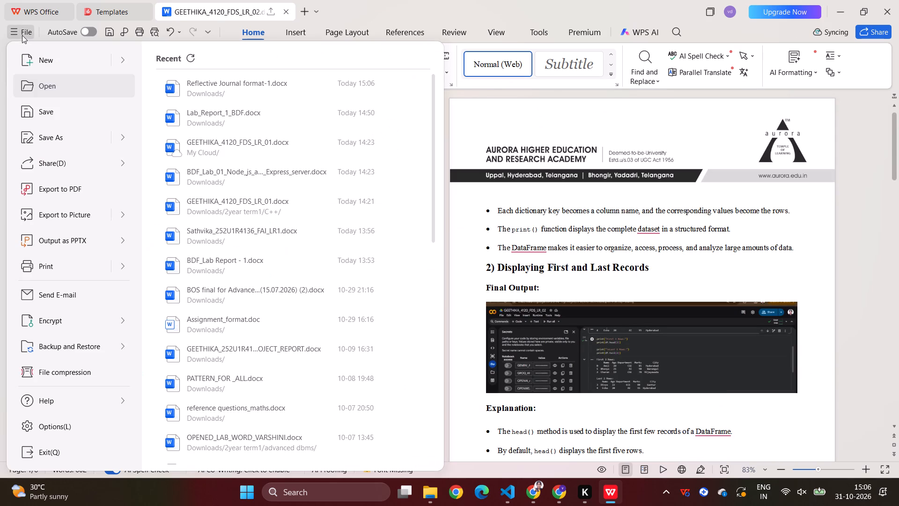
click(88, 193)
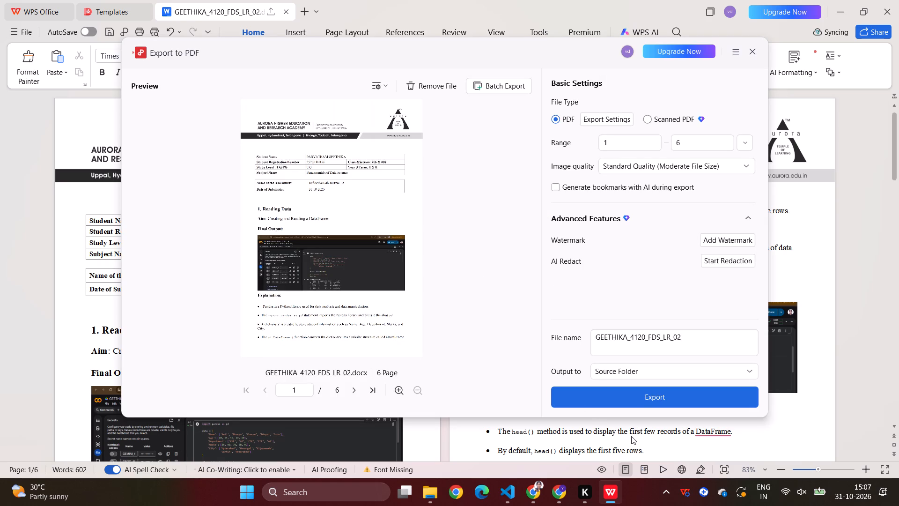
click(657, 394)
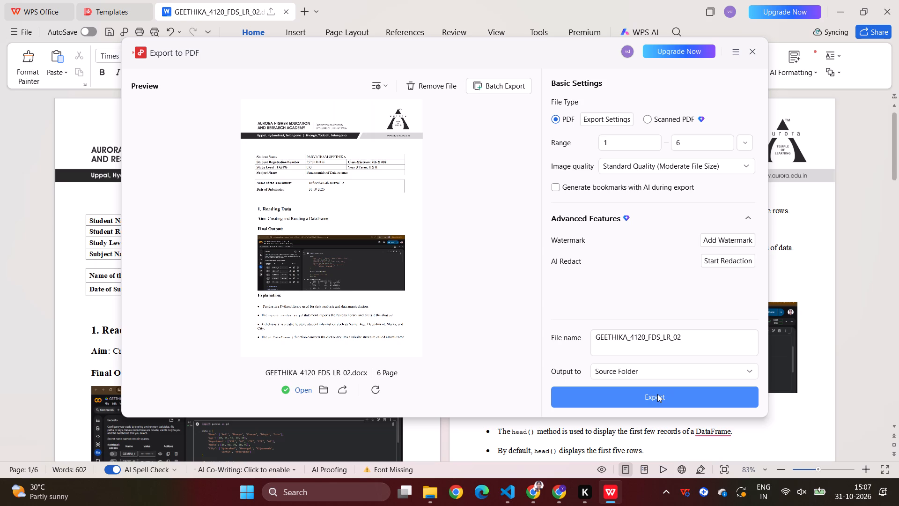
click(657, 394)
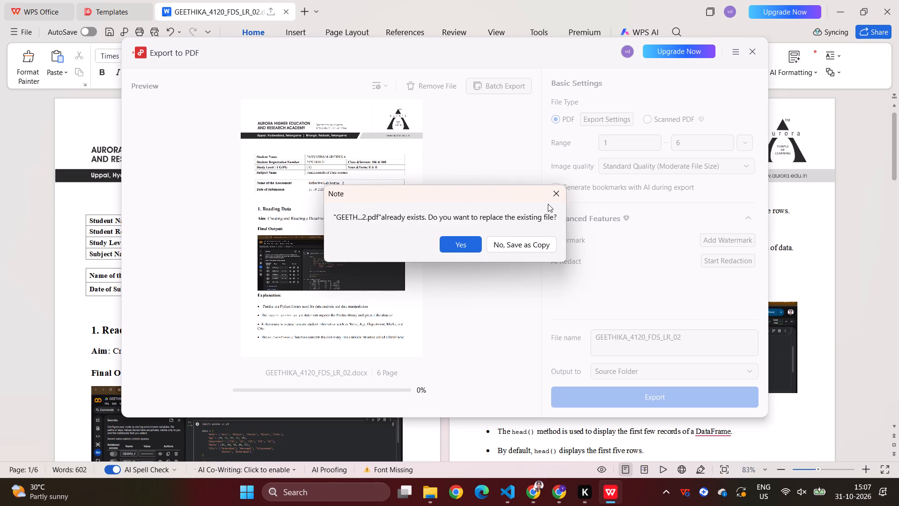
click(553, 195)
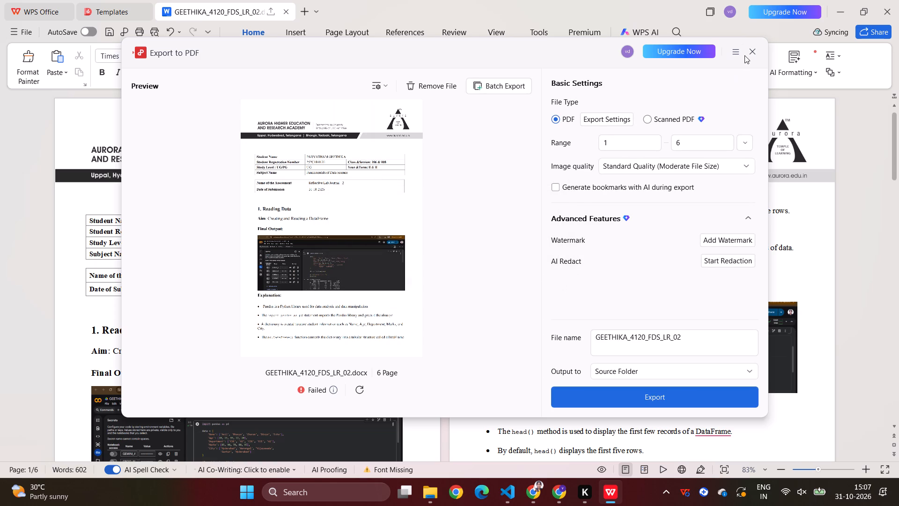
click(744, 55)
click(752, 51)
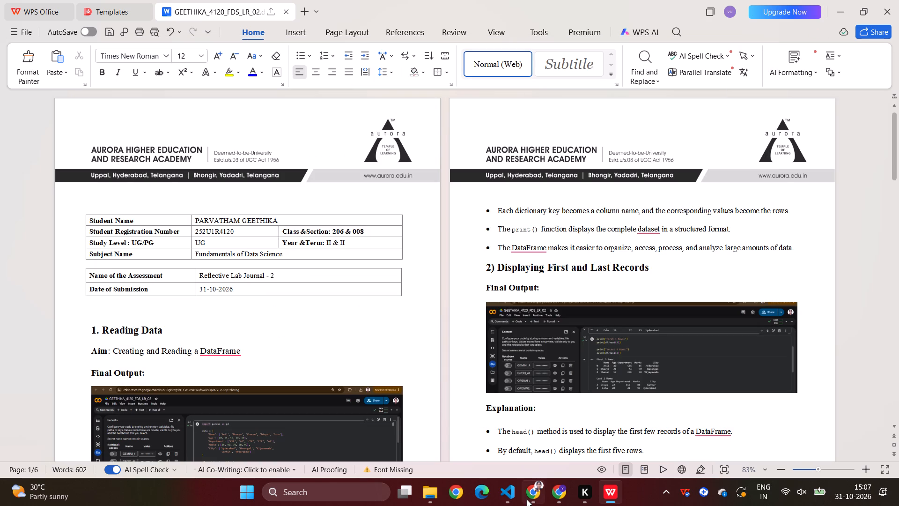
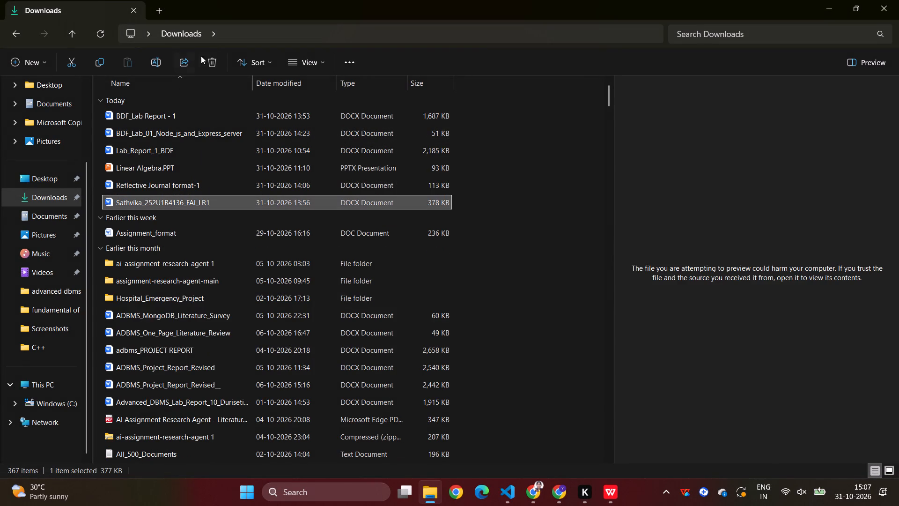
Delete the selected FAI_LR1 Word document from the Downloads folder.
click(214, 62)
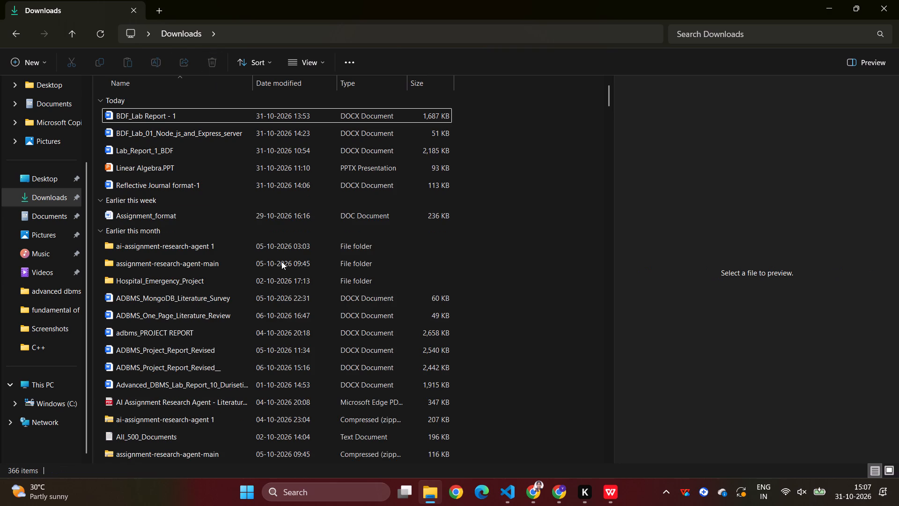
Look for the exported report in Downloads by searching for GEETHIKA, and close File Explorer.
click(39, 192)
click(39, 174)
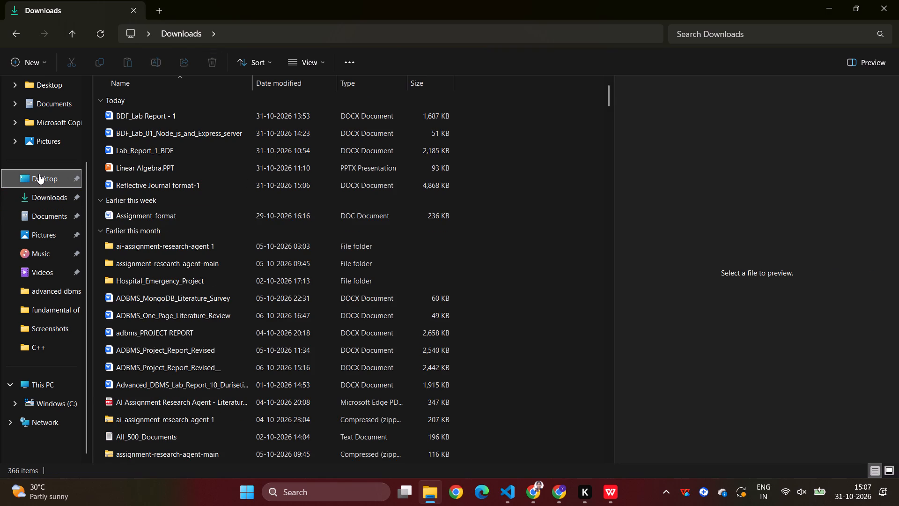
click(42, 199)
scroll(267, 231, up, 5)
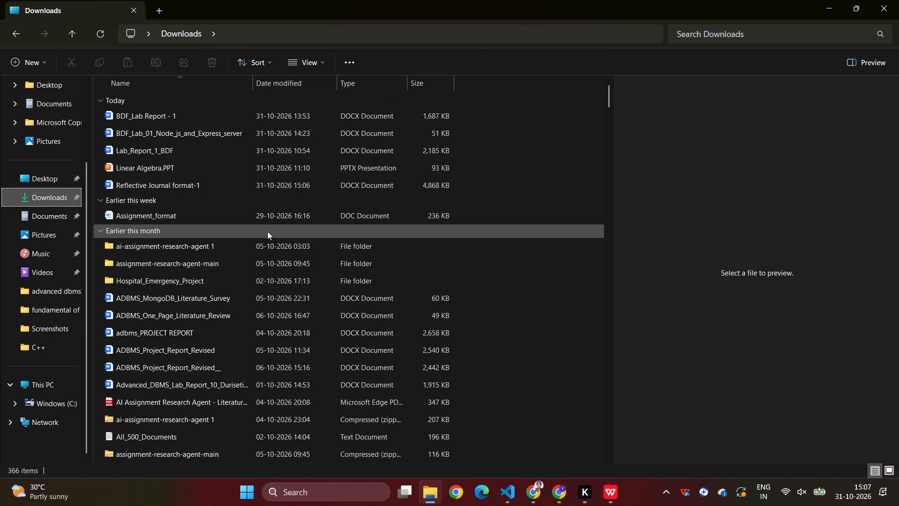
scroll(267, 231, down, 5)
scroll(267, 231, up, 4)
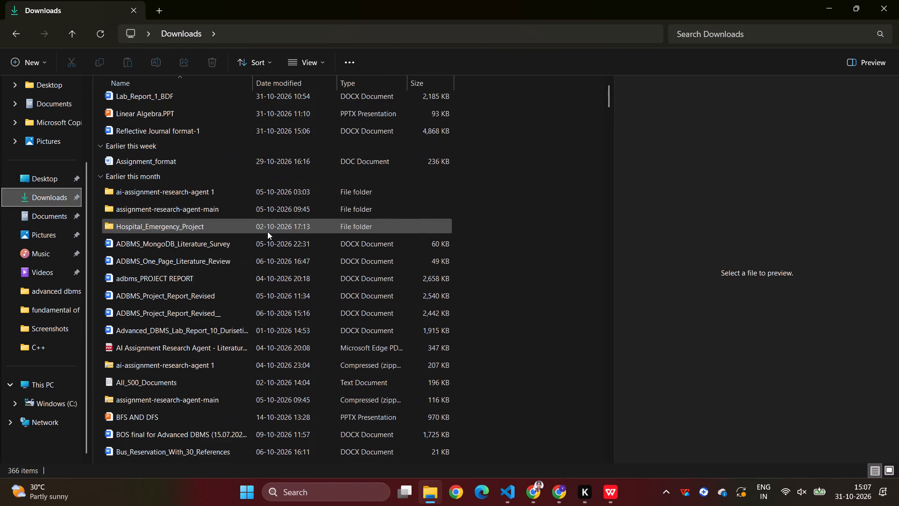
scroll(338, 184, up, 7)
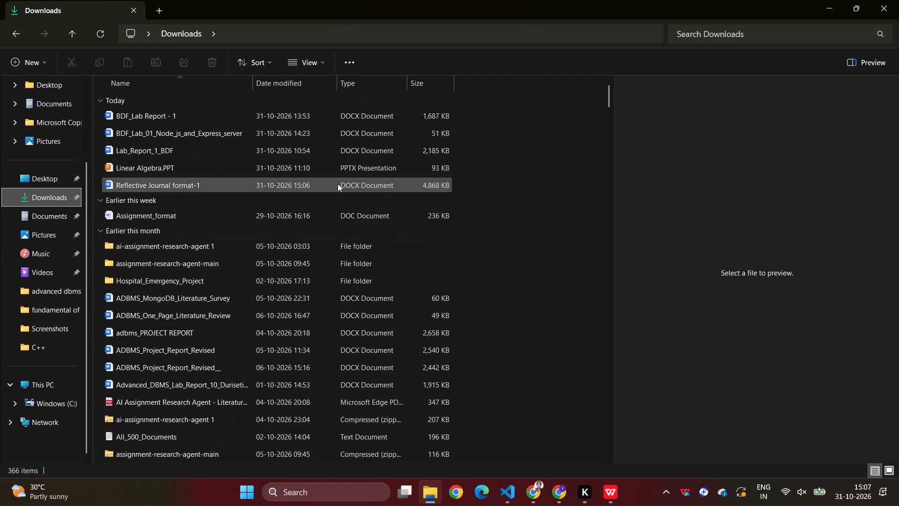
click(727, 36)
text(GEETH)
text(IKA)
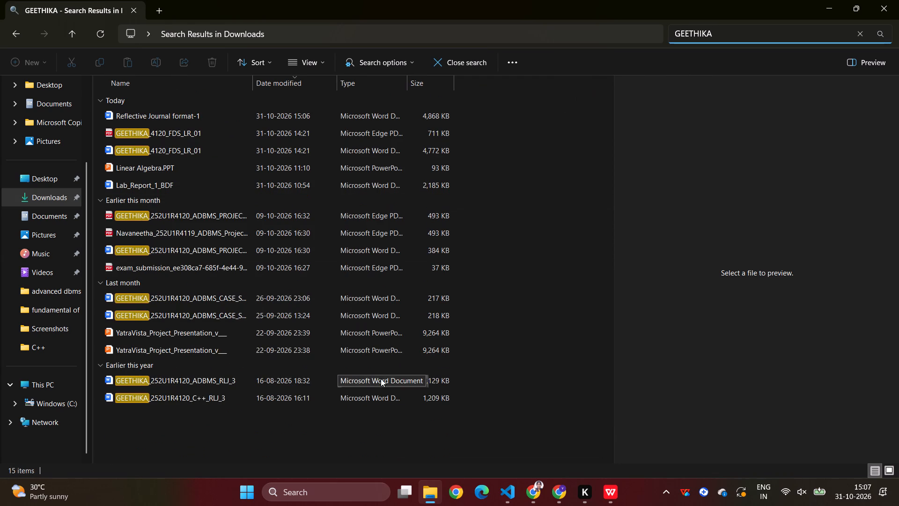
click(886, 6)
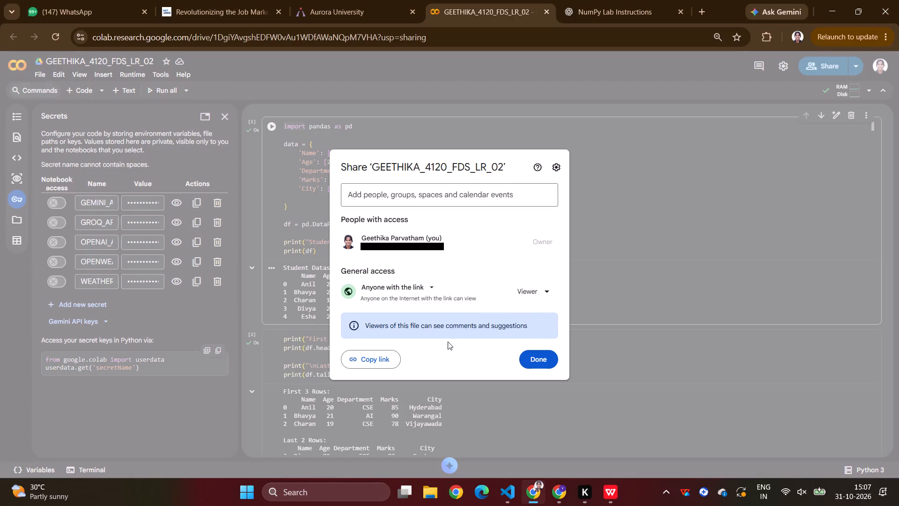
click(607, 487)
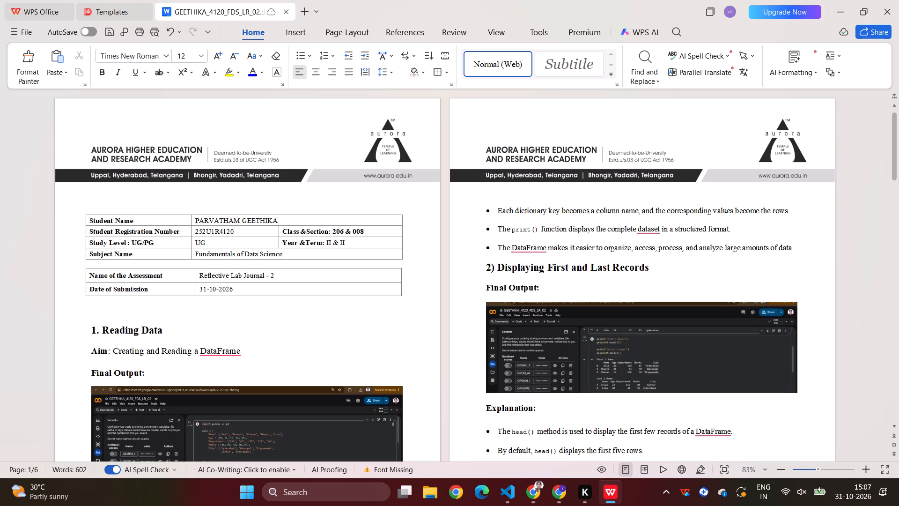
click(23, 35)
click(71, 189)
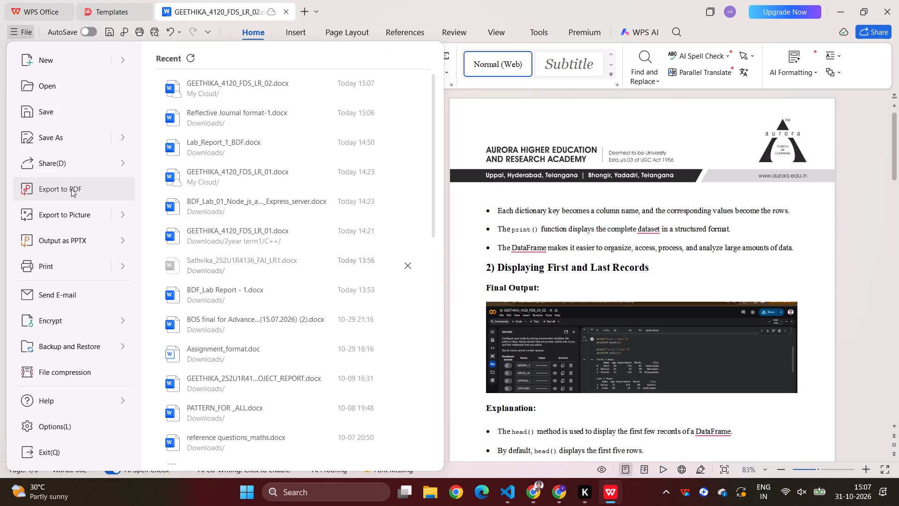
click(640, 402)
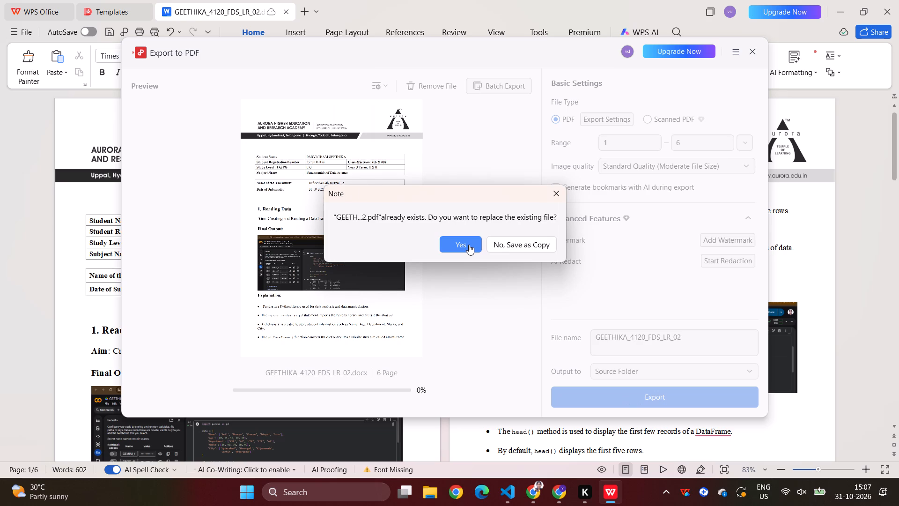
click(469, 245)
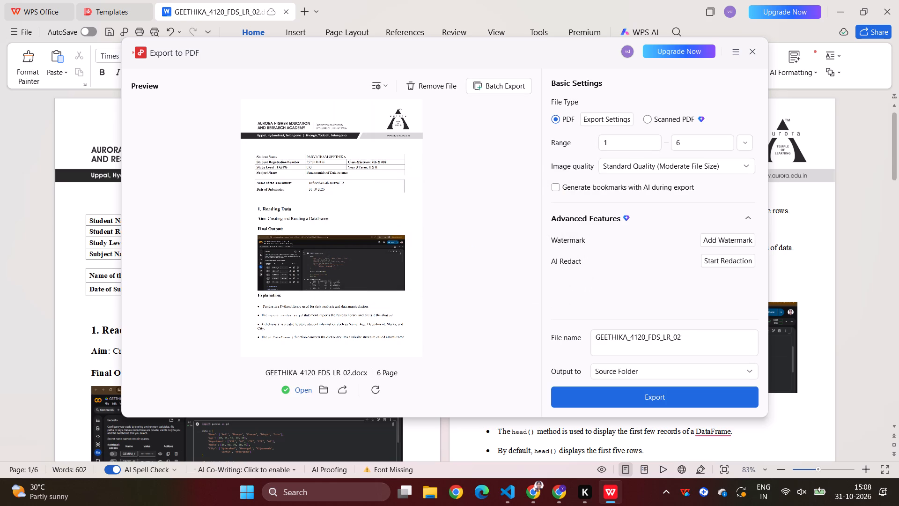
click(326, 385)
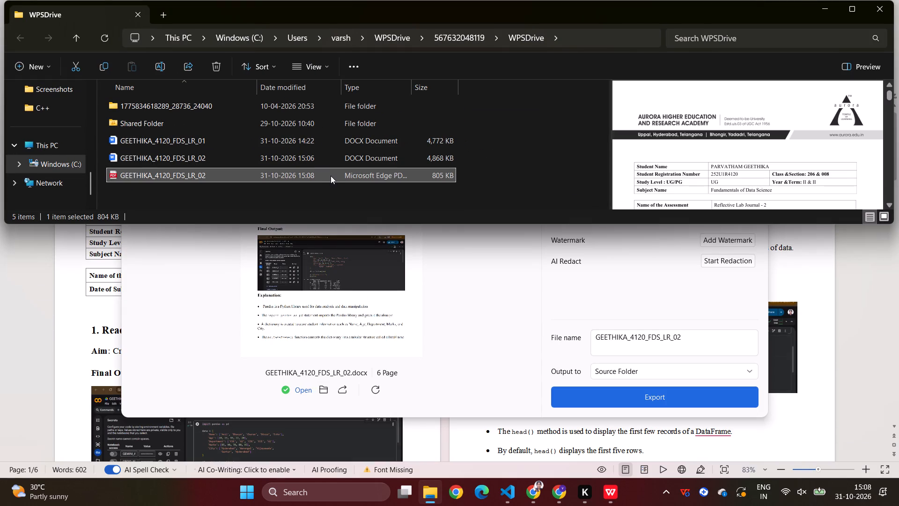
click(847, 7)
scroll(741, 304, down, 13)
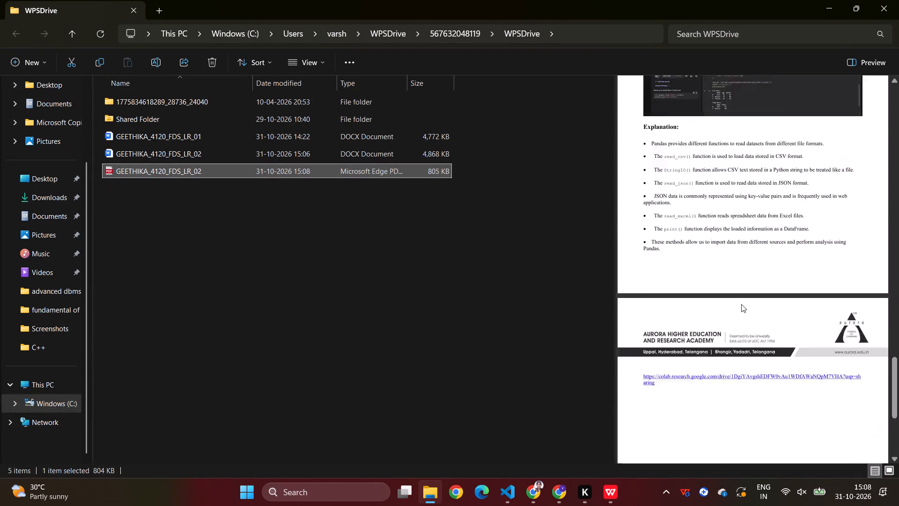
scroll(741, 304, down, 1)
click(340, 279)
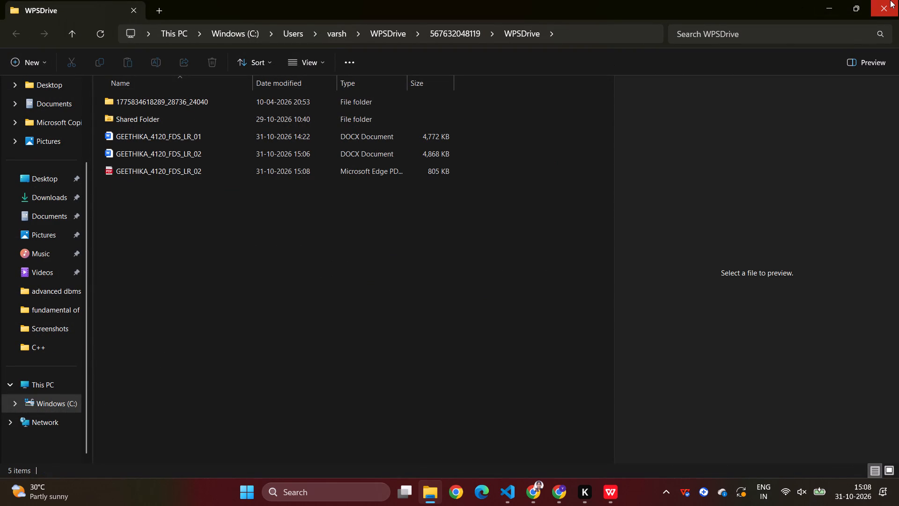
click(890, 0)
Close the PDF export dialog and exit WPS Office.
click(753, 49)
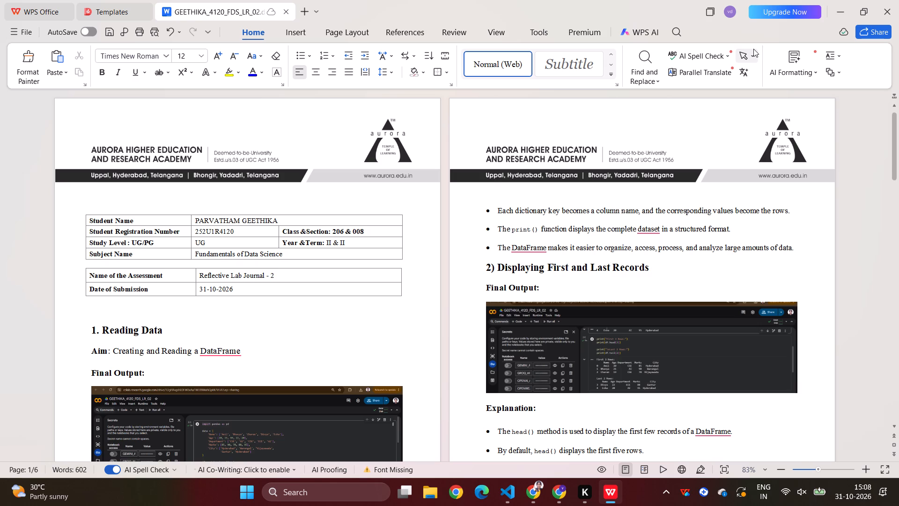
click(753, 49)
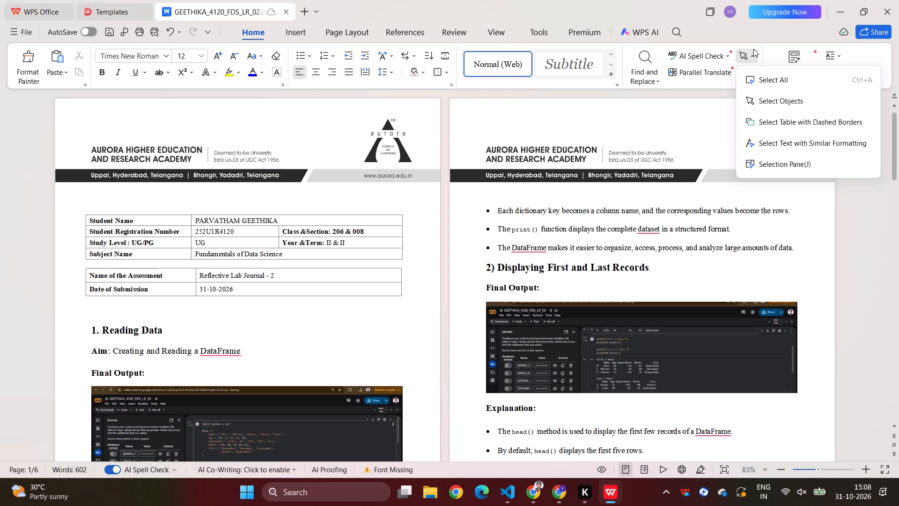
click(894, 9)
click(894, 9)
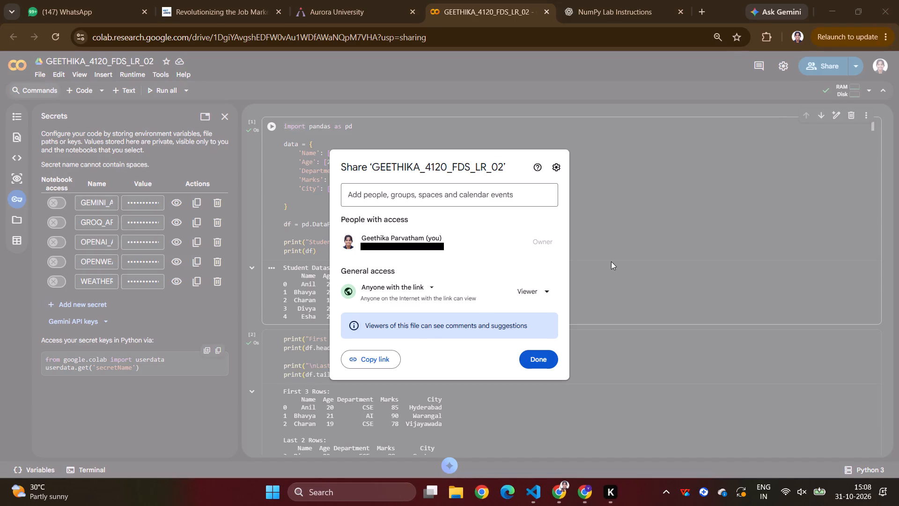
Finish sharing the Colab notebook in Chrome by closing its share dialog.
click(537, 357)
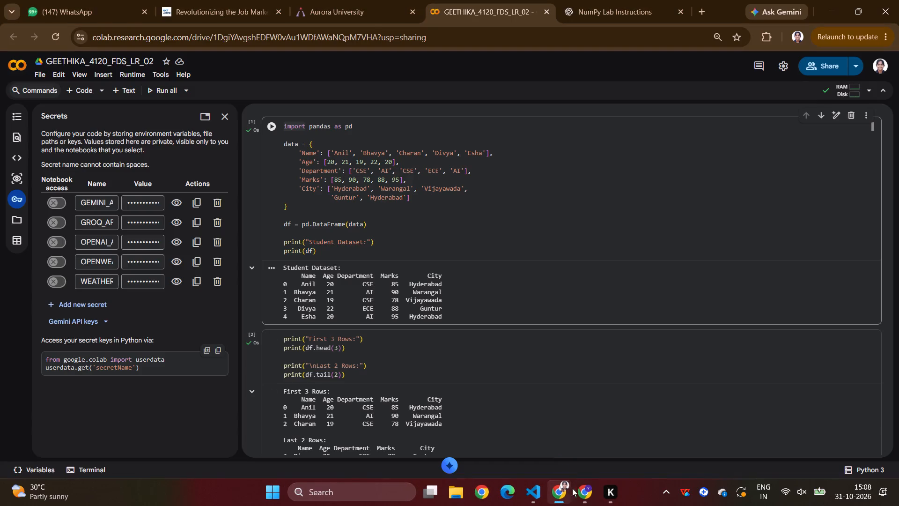
Open File Explorer and search the Windows (C:) drive for GEETHIKA.
double_click(452, 497)
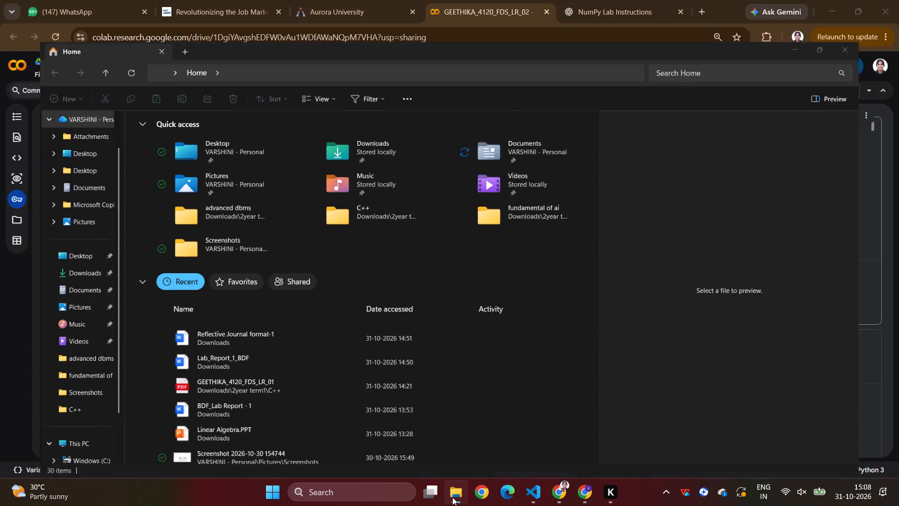
click(449, 494)
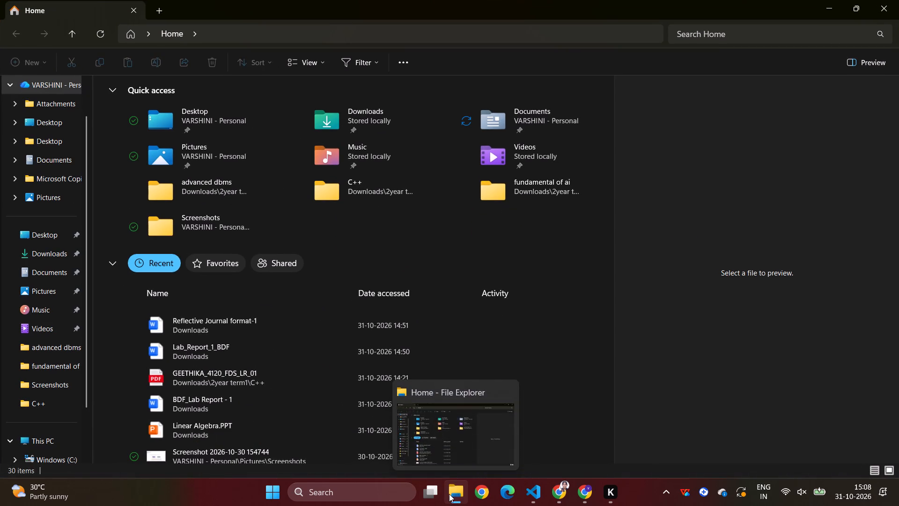
scroll(2, 366, down, 3)
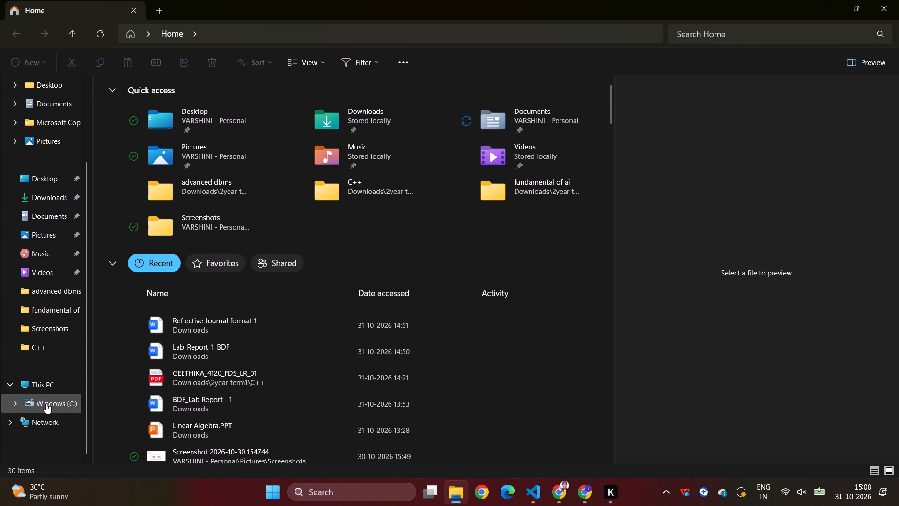
click(46, 403)
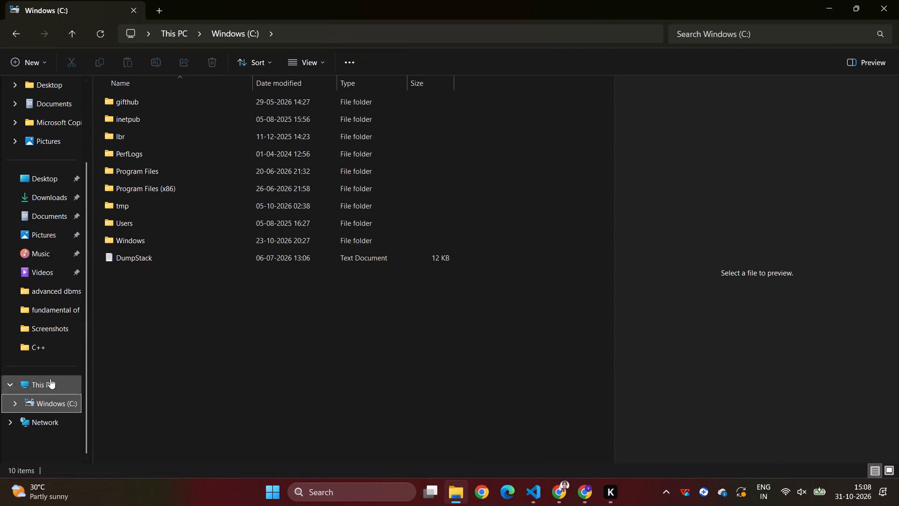
click(708, 39)
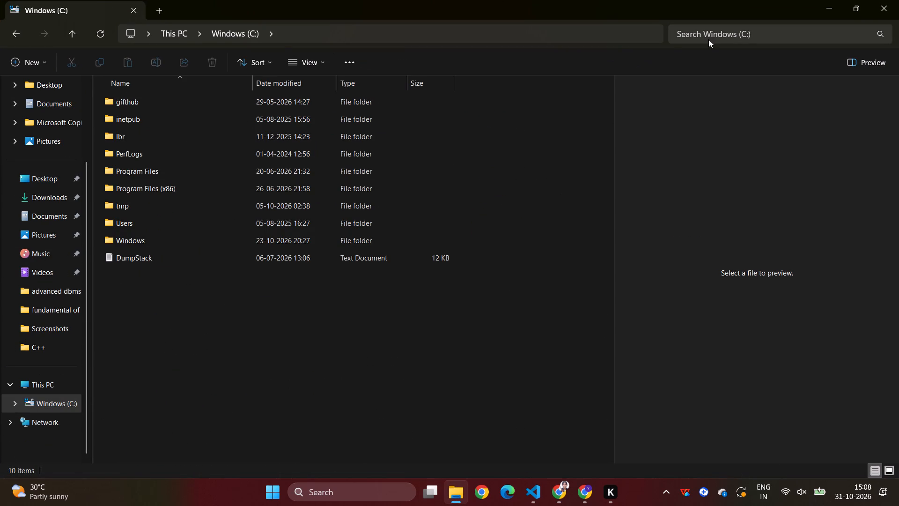
text(GEETH)
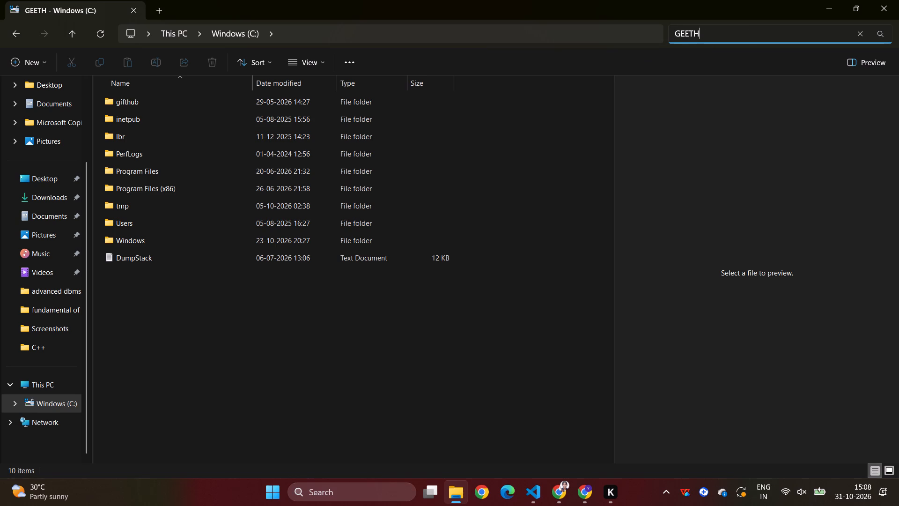
text(IKA)
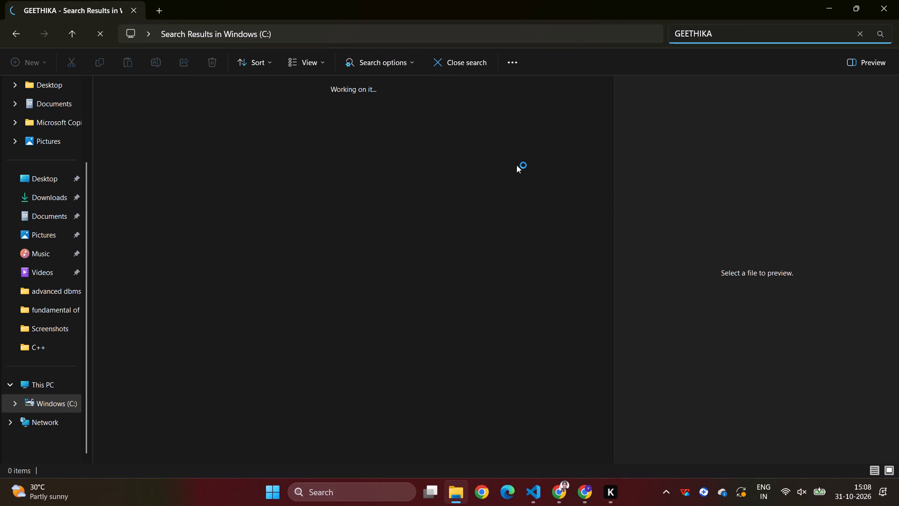
Look through the Downloads folder and search it for GEETH.
click(51, 181)
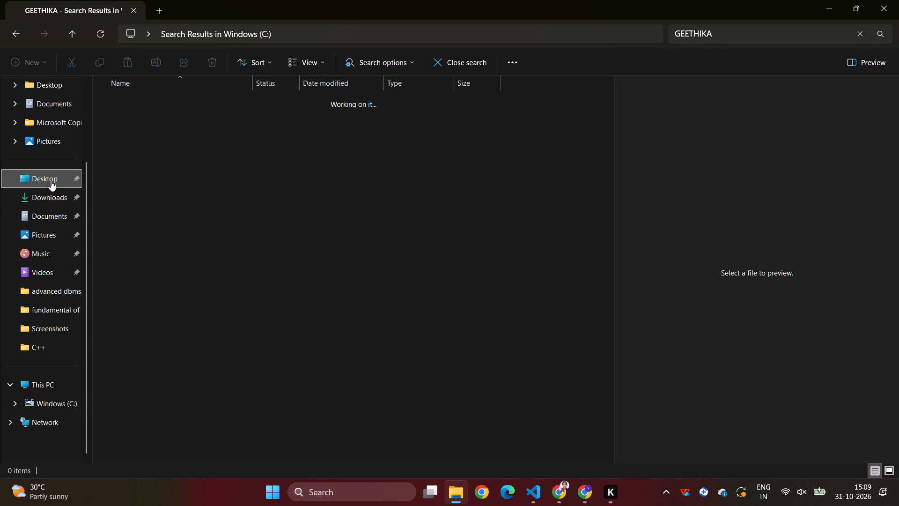
click(50, 193)
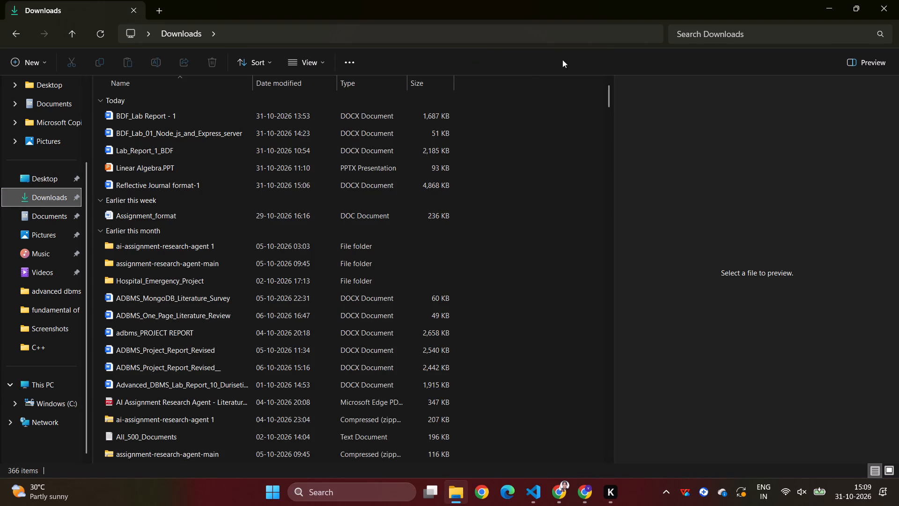
scroll(371, 281, down, 7)
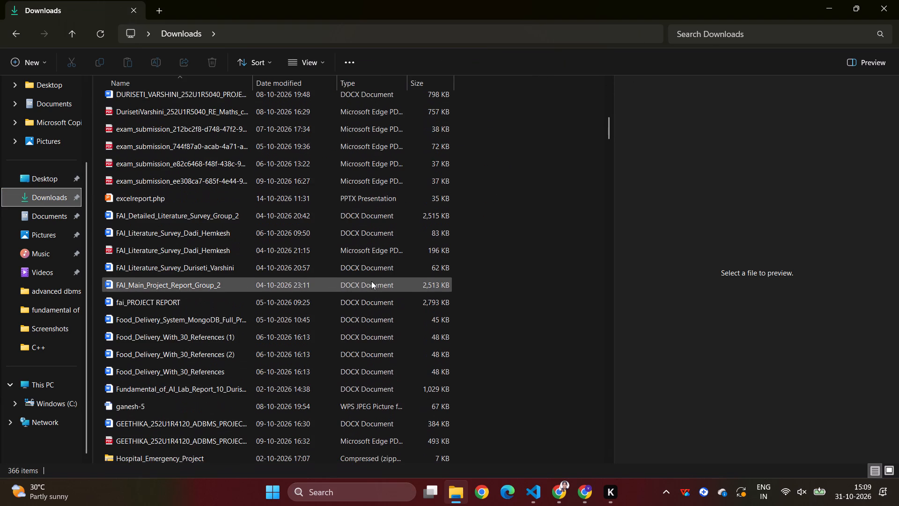
scroll(371, 281, down, 11)
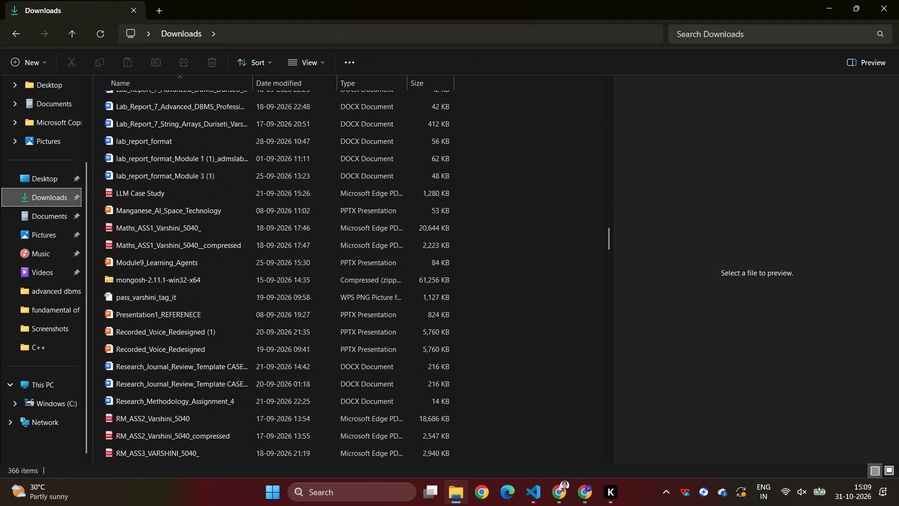
click(757, 32)
text(GEETHUA)
key(BackSpace)
key(BackSpace)
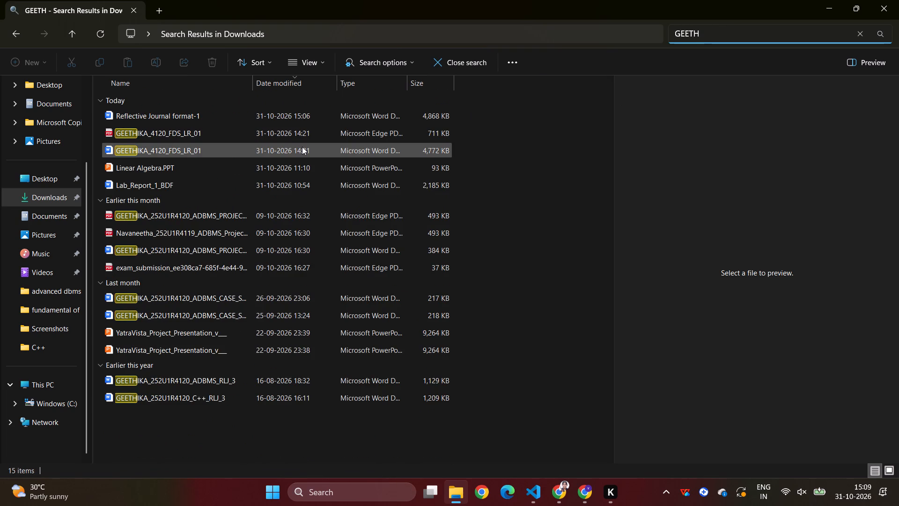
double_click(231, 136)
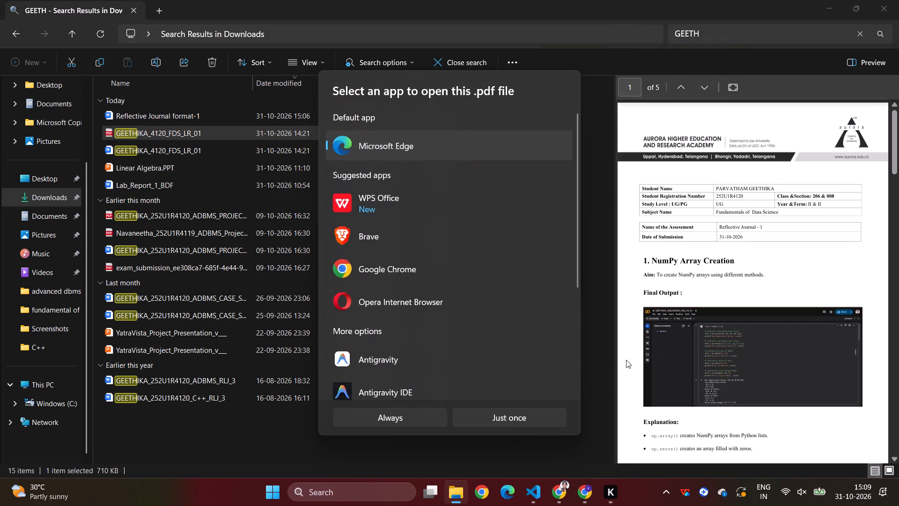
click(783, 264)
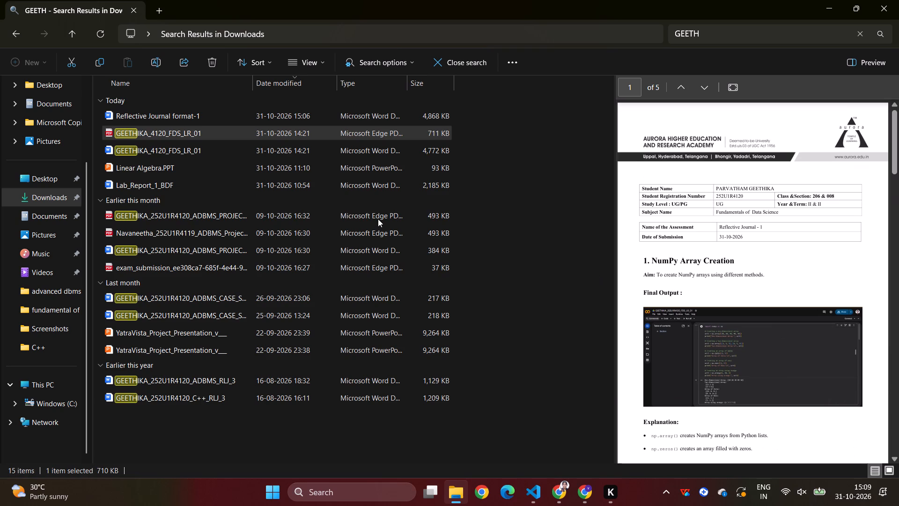
double_click(300, 148)
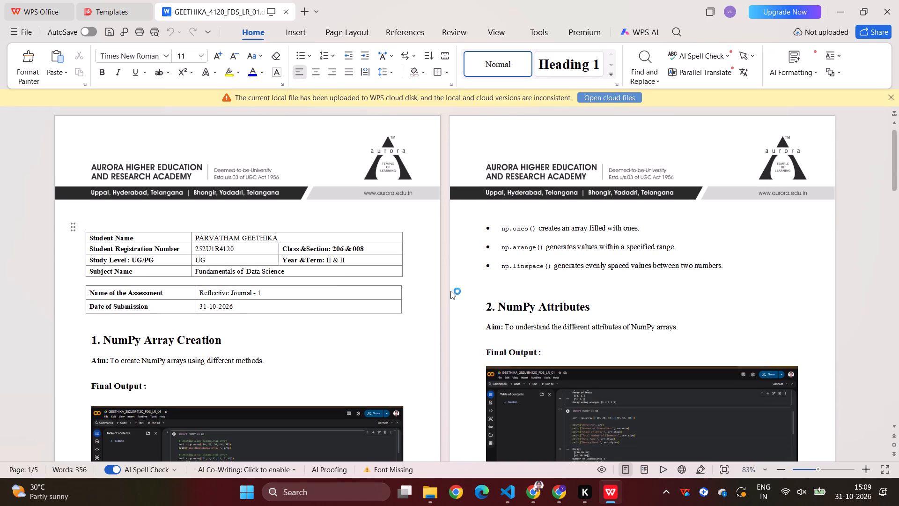
Add a new line below the final arr[::-1] bullet at the end of the lab report.
scroll(658, 132, down, 10)
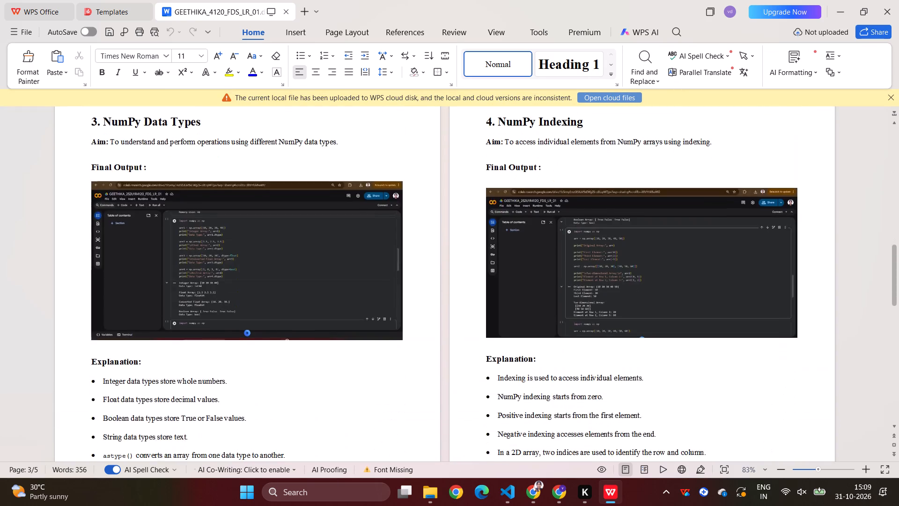
scroll(658, 132, down, 4)
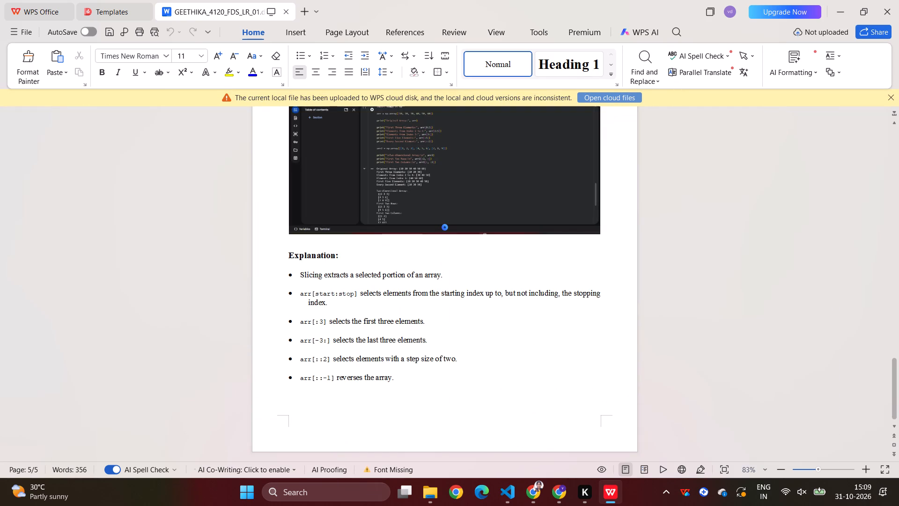
click(508, 381)
key(Return)
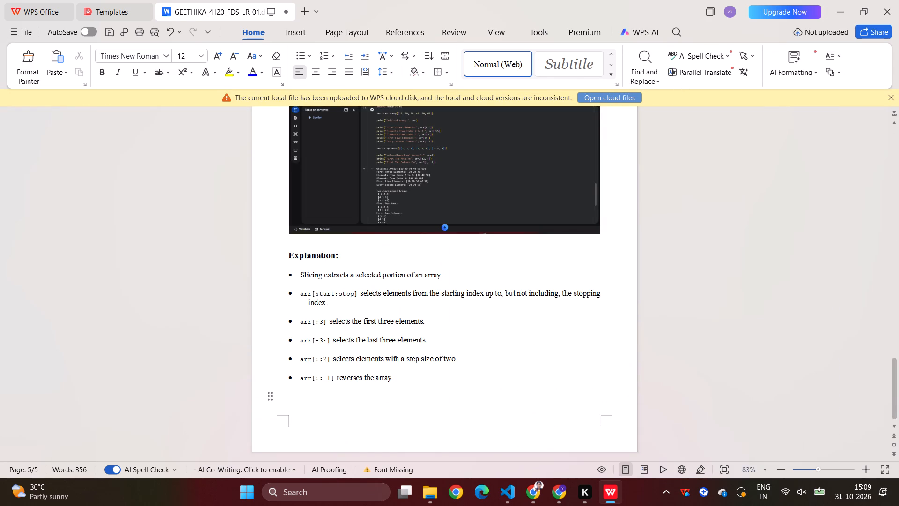
click(531, 491)
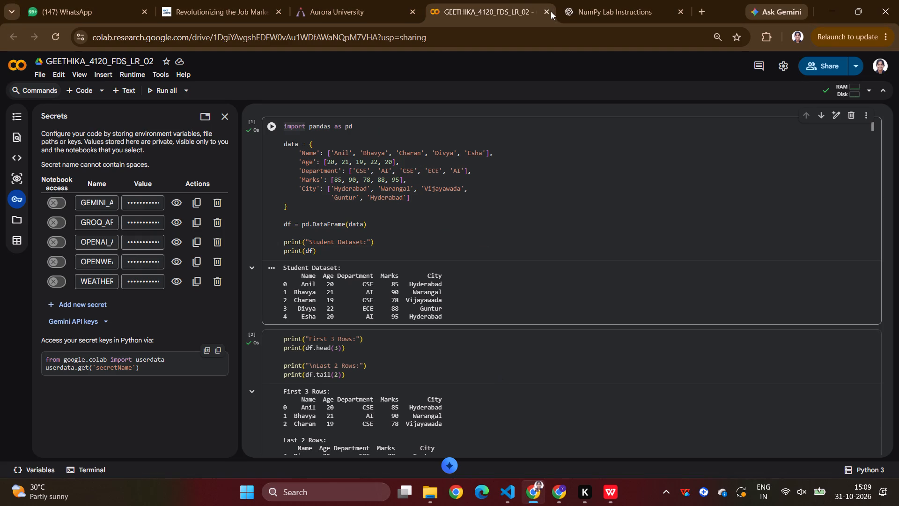
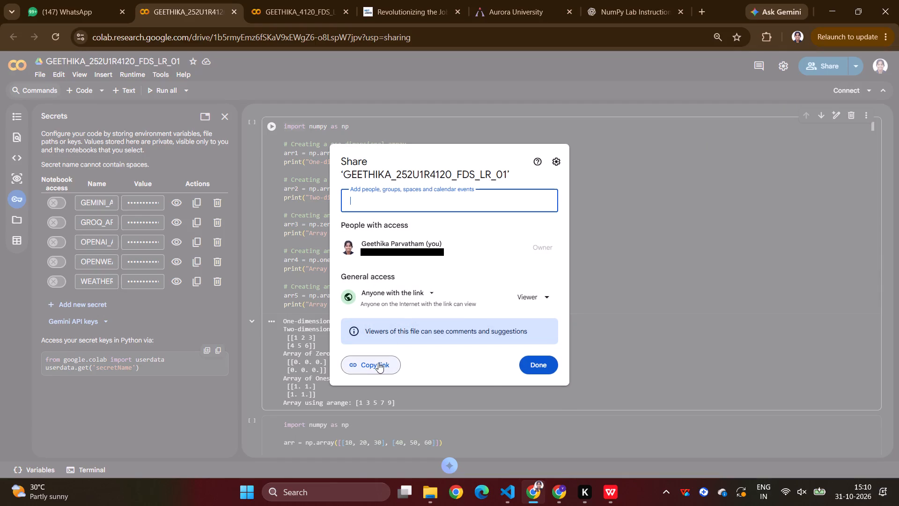
click(378, 363)
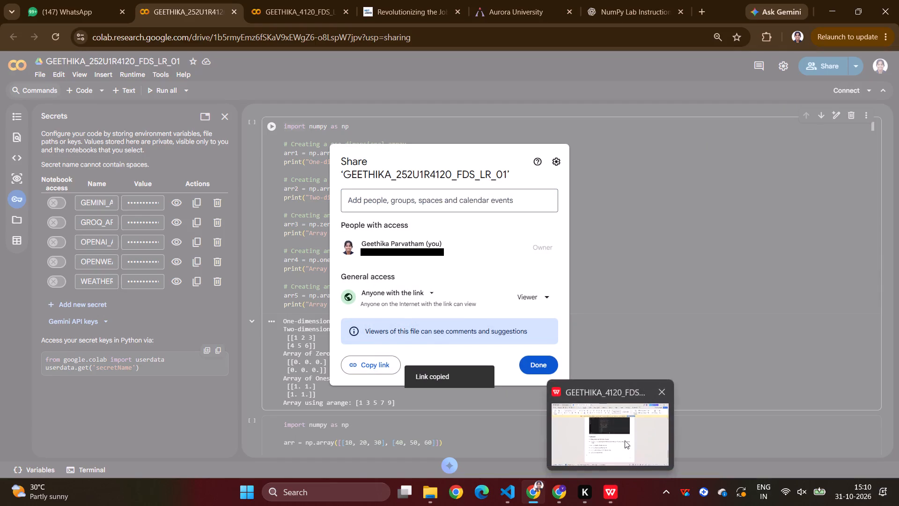
click(625, 440)
key(ctrl+v)
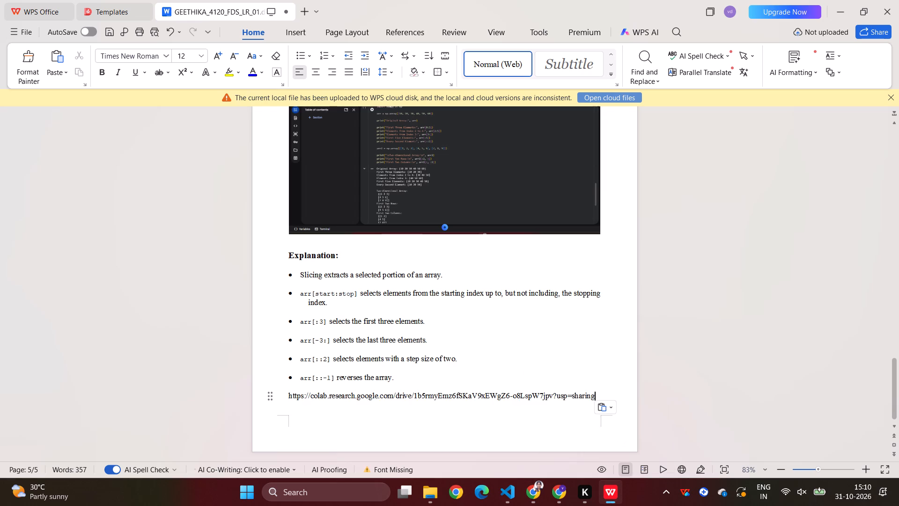
Turn the pasted Colab sharing URL below the slicing explanation into a hyperlink and save the report.
key(space)
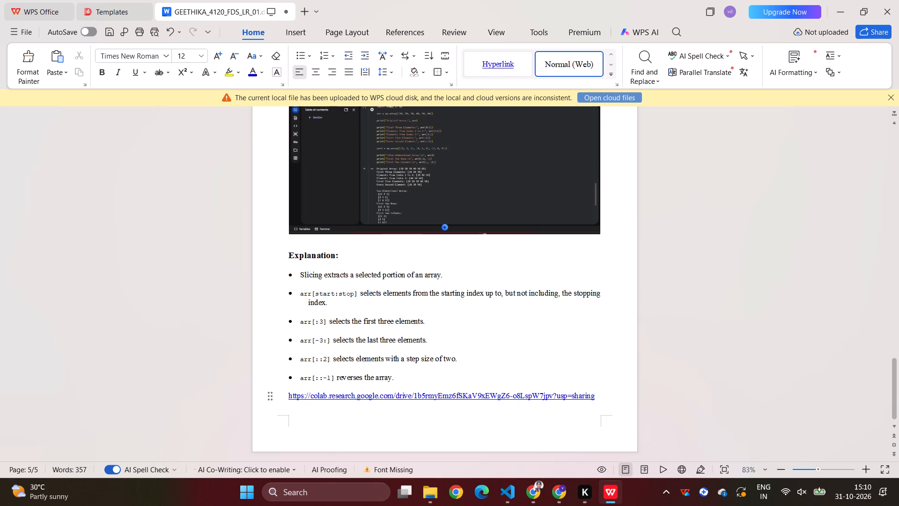
key(ctrl+s)
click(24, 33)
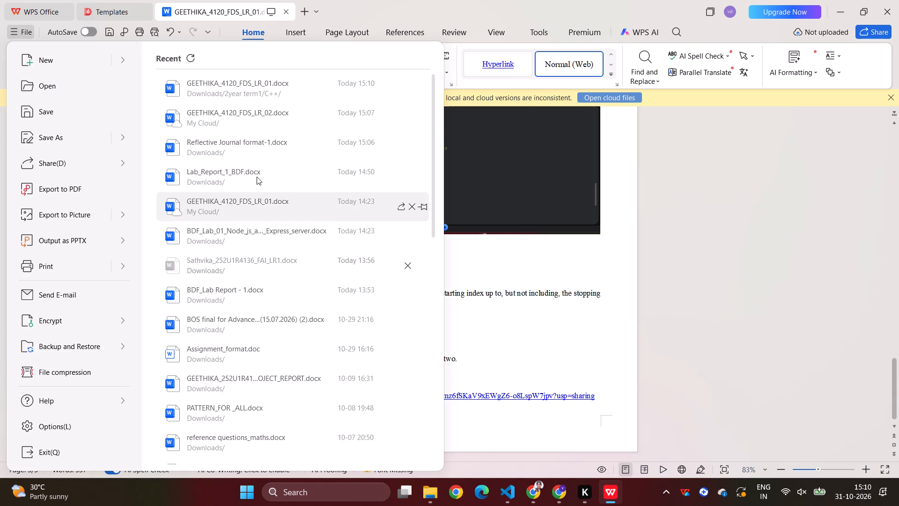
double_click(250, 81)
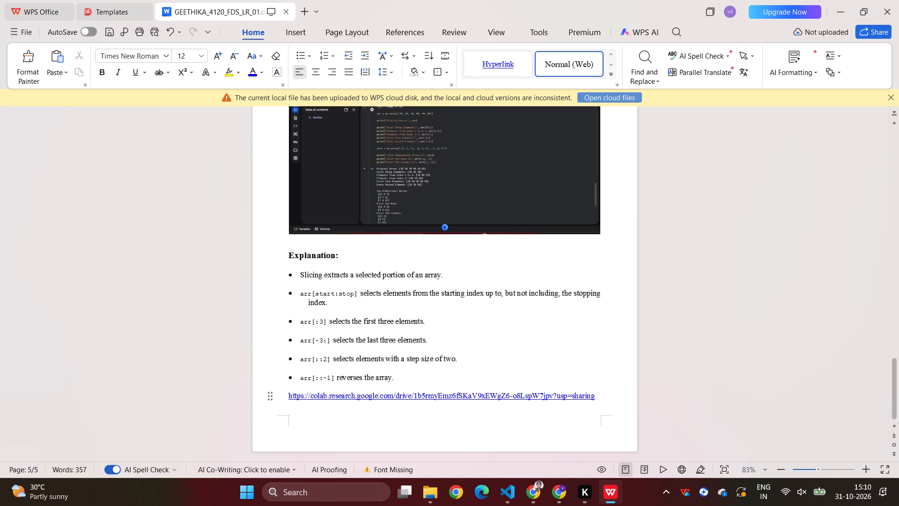
click(21, 34)
click(58, 191)
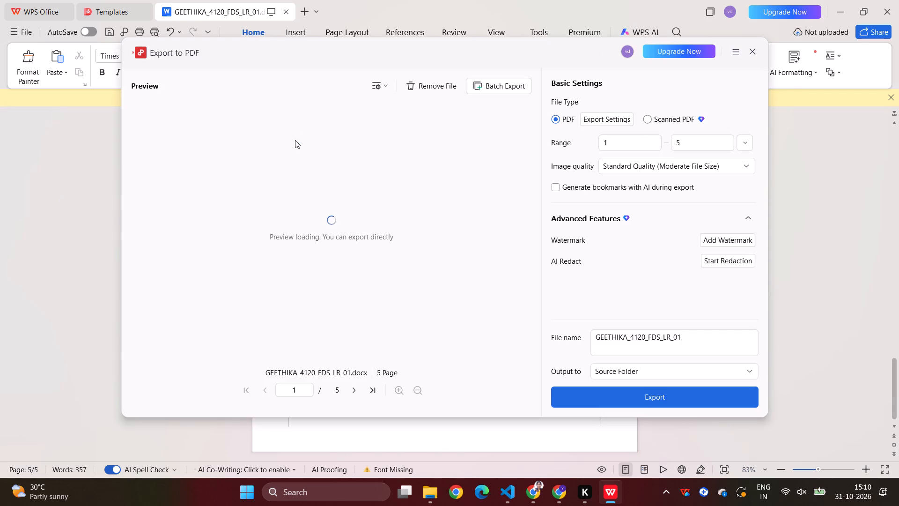
click(595, 398)
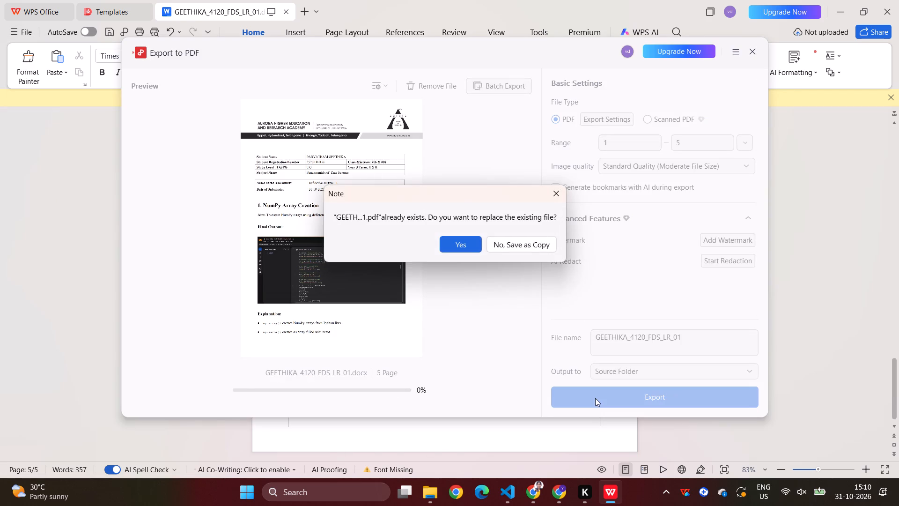
click(465, 245)
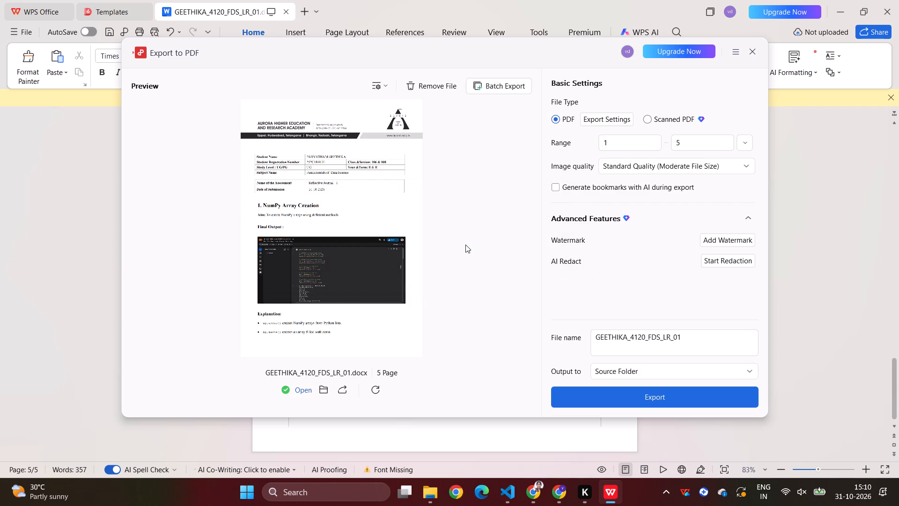
Open the folder containing the exported PDF in File Explorer.
click(323, 385)
Switch to the Chrome window.
click(541, 493)
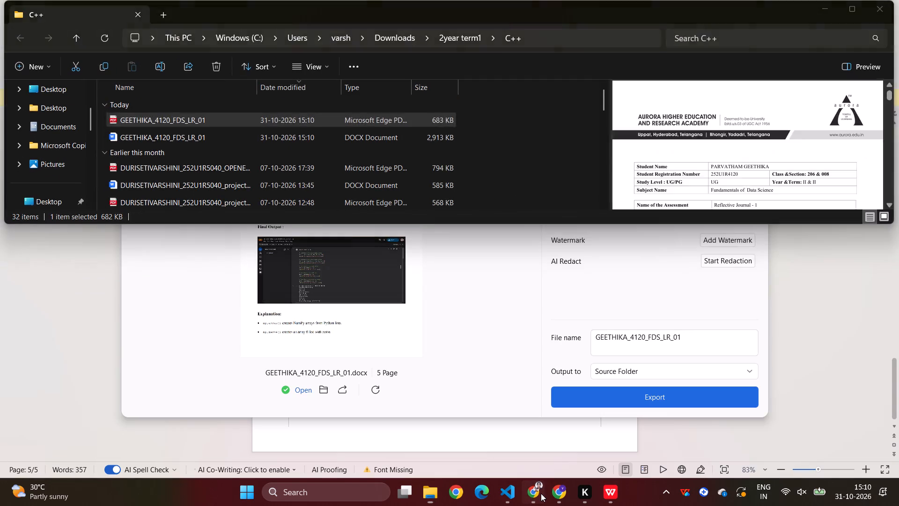
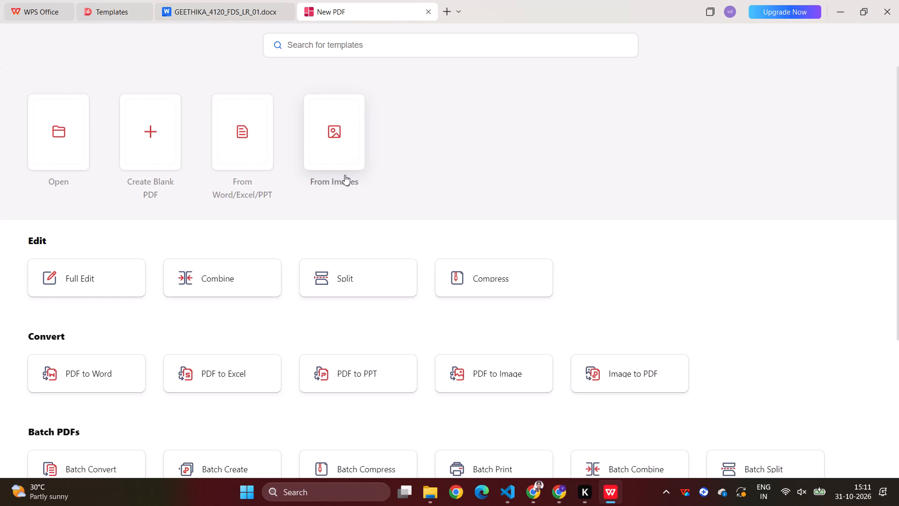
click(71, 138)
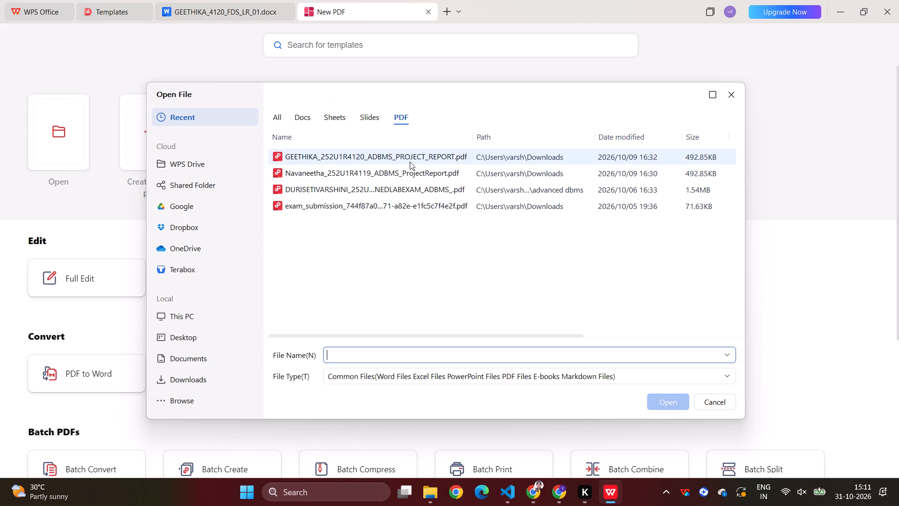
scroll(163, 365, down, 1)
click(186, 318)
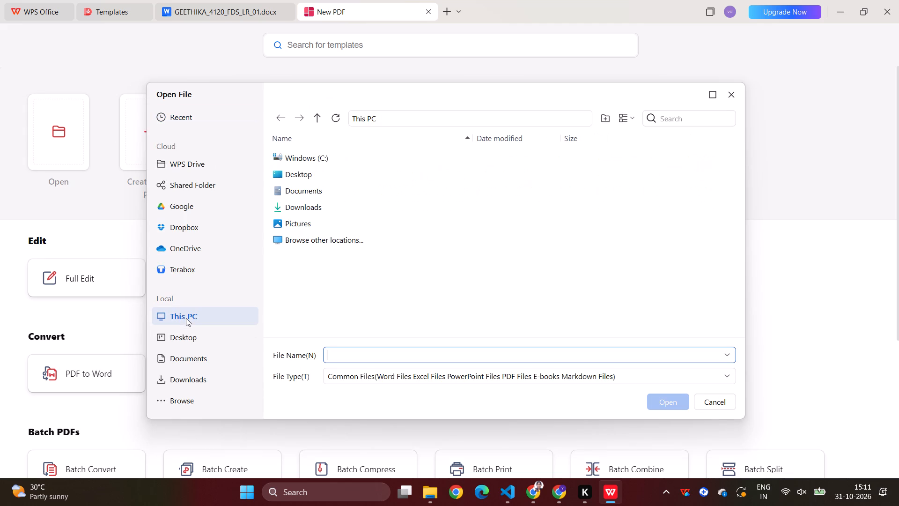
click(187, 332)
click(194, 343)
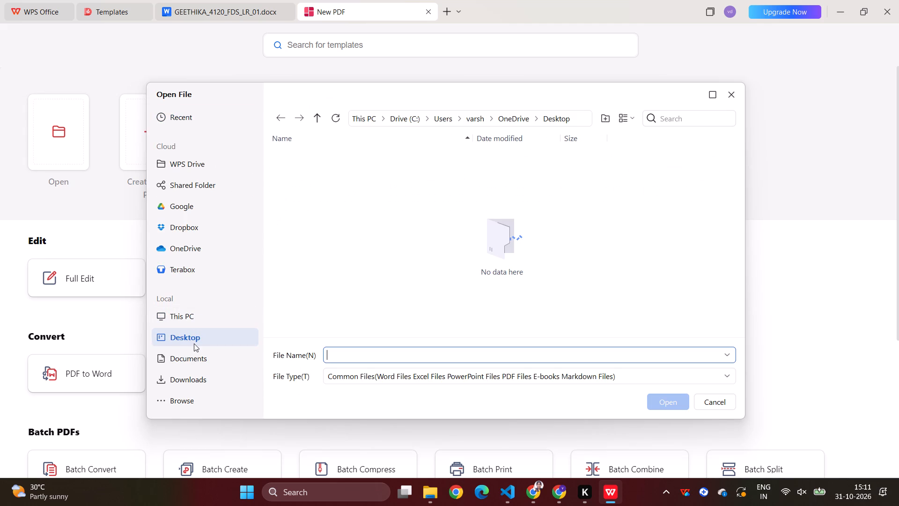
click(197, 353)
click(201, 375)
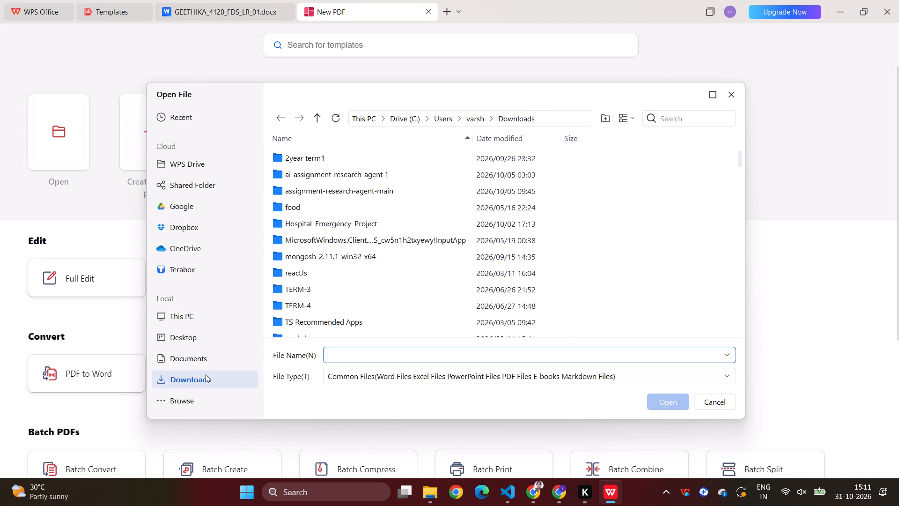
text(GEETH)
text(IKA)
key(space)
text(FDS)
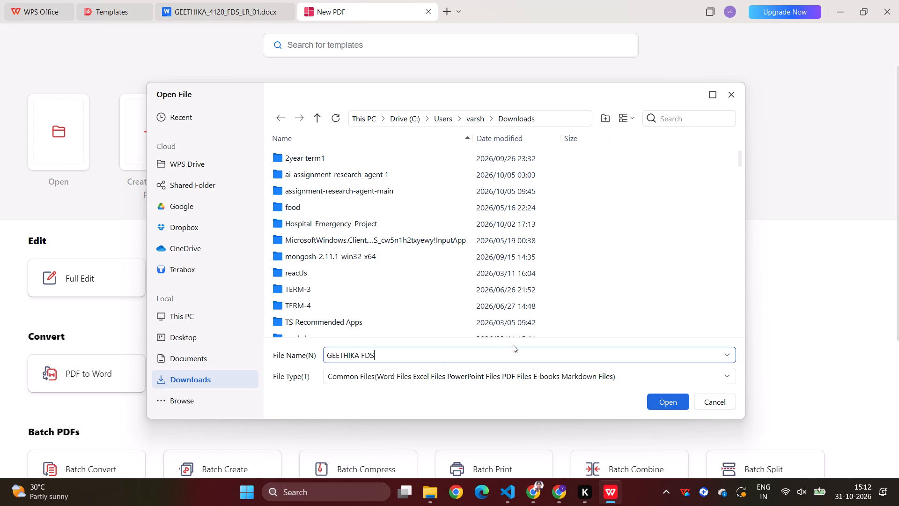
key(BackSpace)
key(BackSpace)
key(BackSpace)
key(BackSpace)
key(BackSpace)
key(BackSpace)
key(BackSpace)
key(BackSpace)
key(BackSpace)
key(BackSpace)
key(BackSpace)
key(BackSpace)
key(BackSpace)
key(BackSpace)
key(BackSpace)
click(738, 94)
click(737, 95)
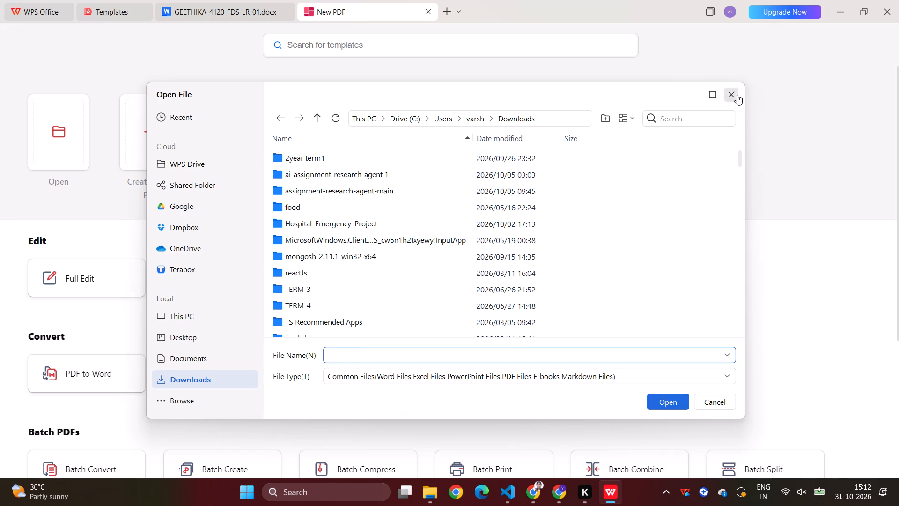
click(32, 0)
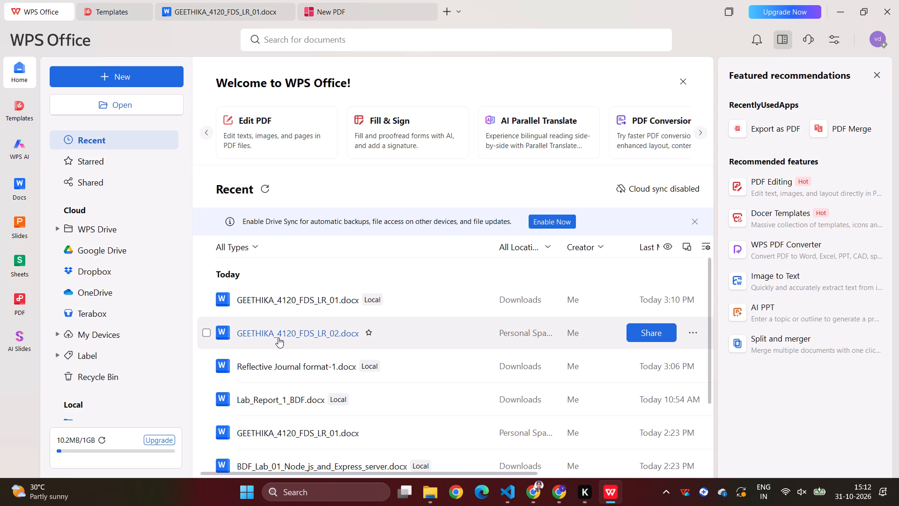
click(291, 330)
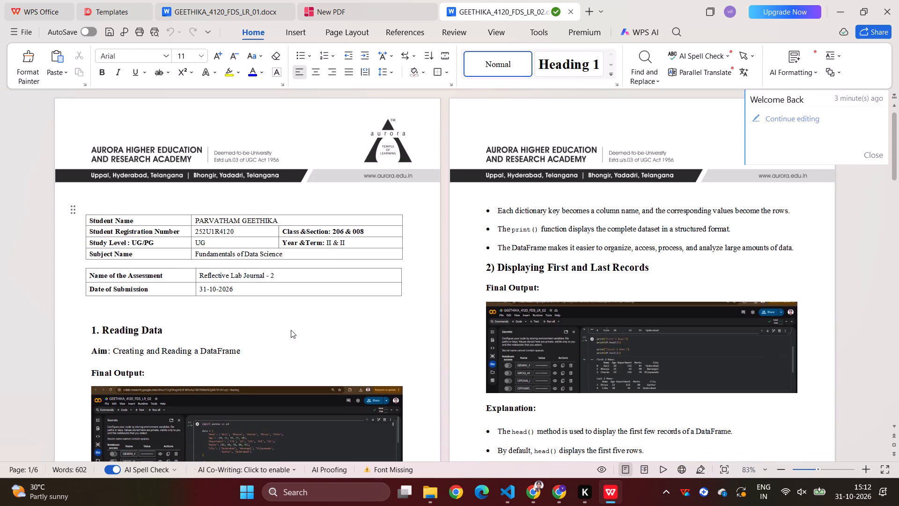
scroll(500, 263, down, 10)
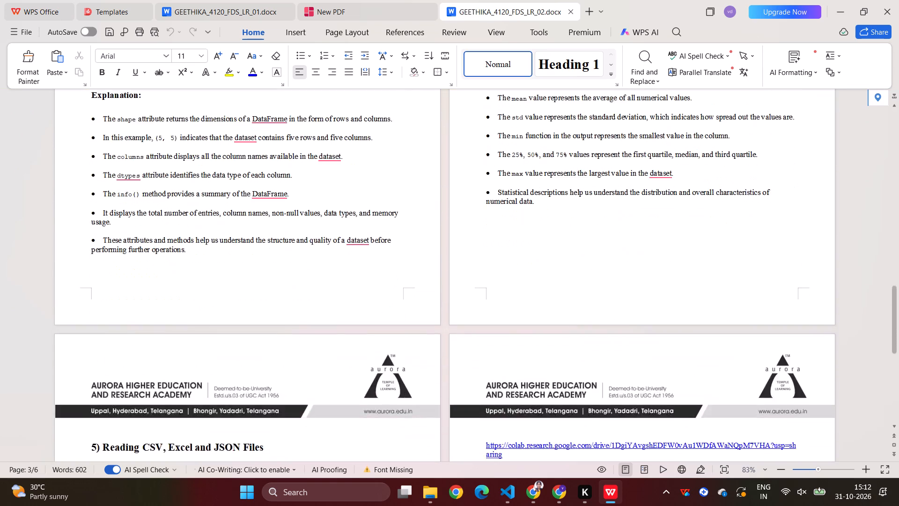
scroll(500, 263, down, 1)
scroll(462, 286, up, 5)
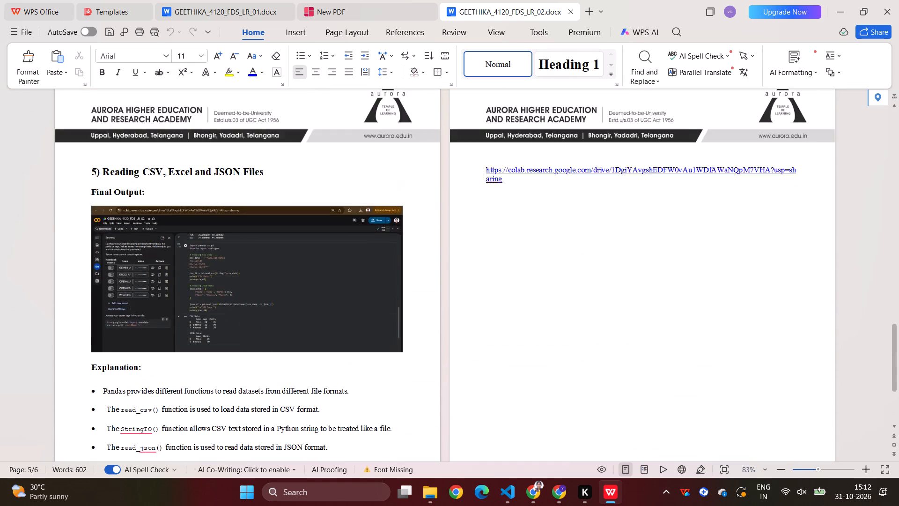
scroll(462, 286, up, 15)
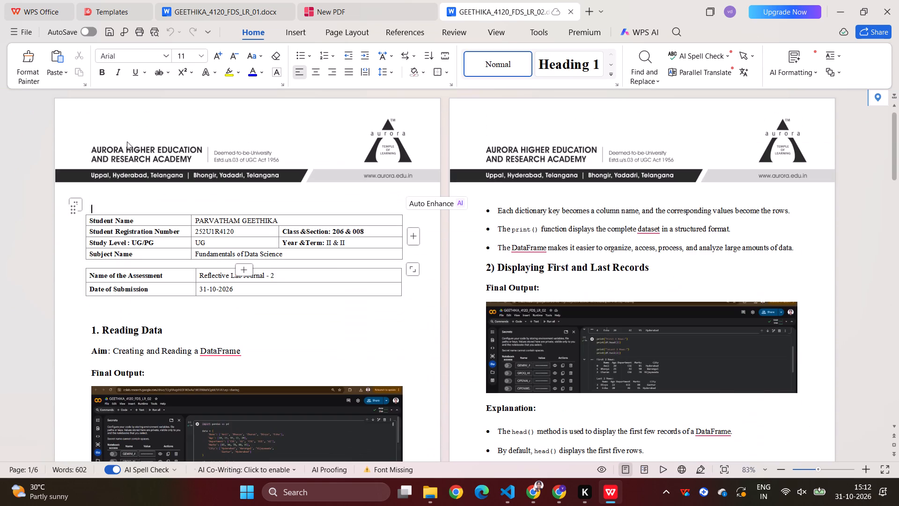
click(14, 31)
click(80, 190)
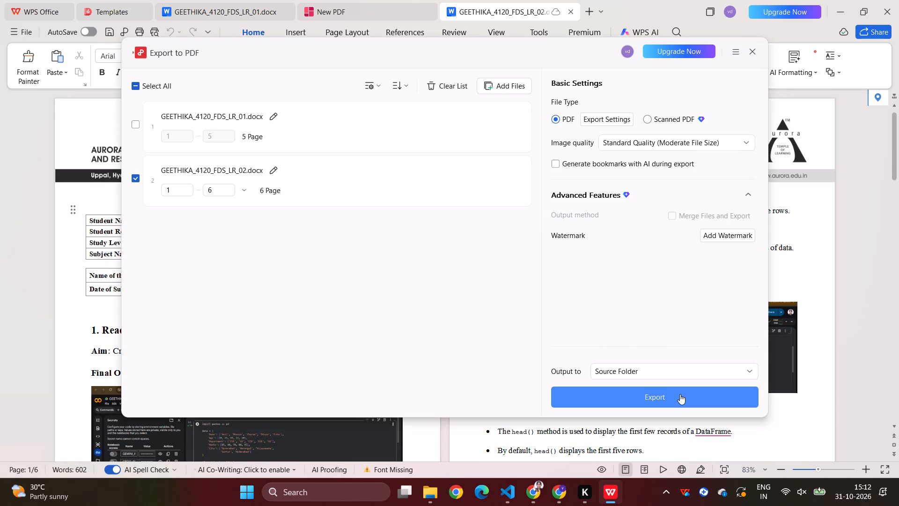
scroll(417, 319, down, 3)
scroll(417, 319, up, 1)
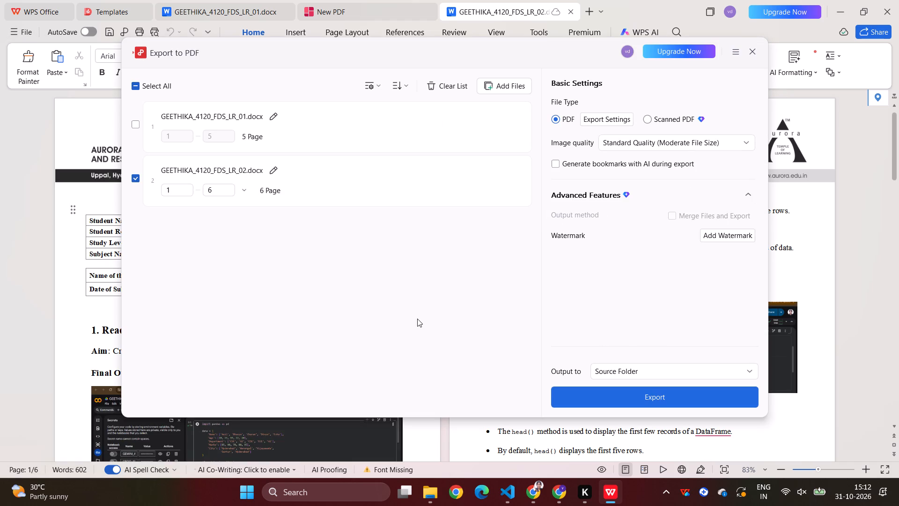
click(627, 393)
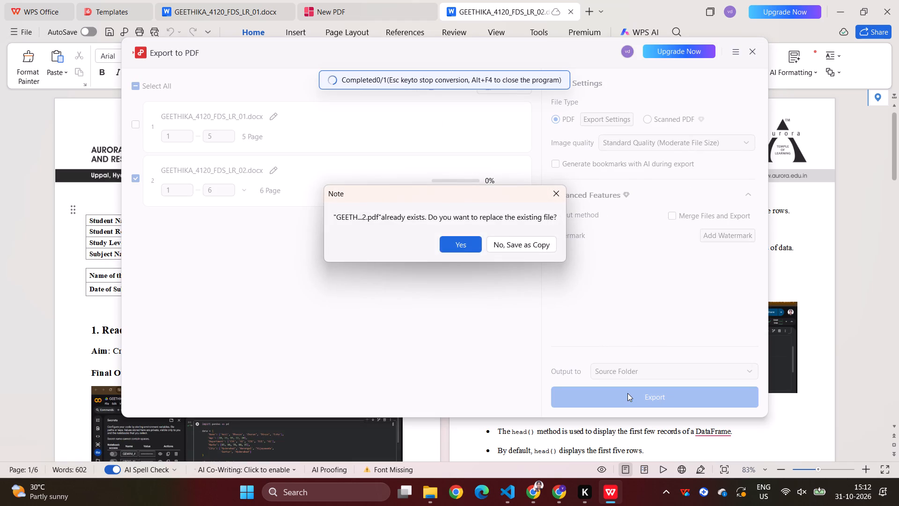
click(462, 241)
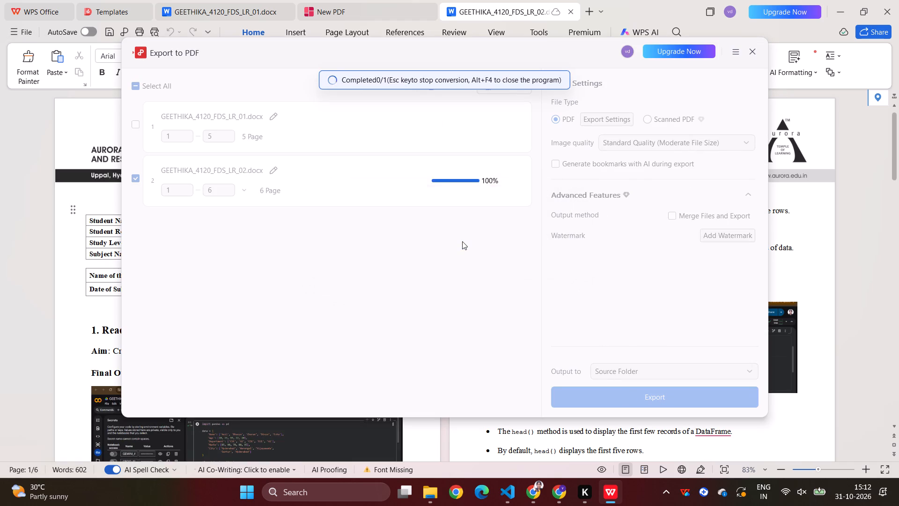
click(458, 181)
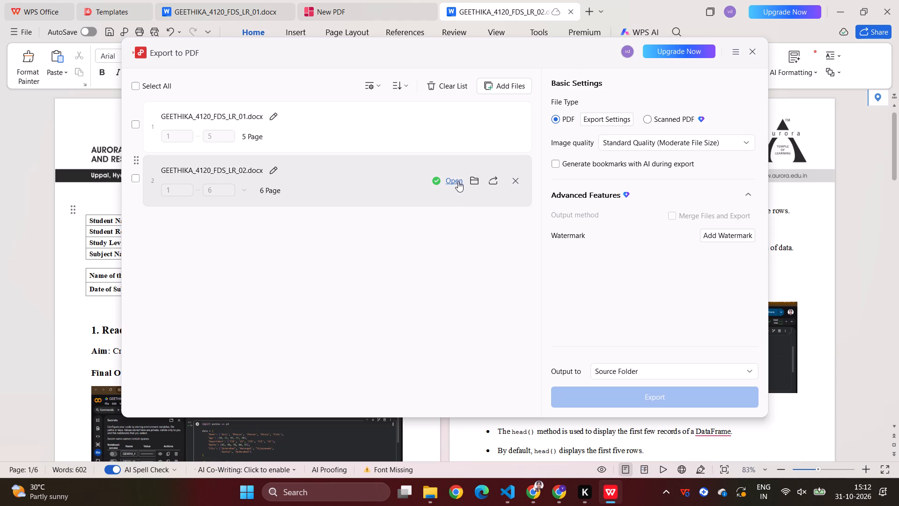
click(458, 181)
click(448, 180)
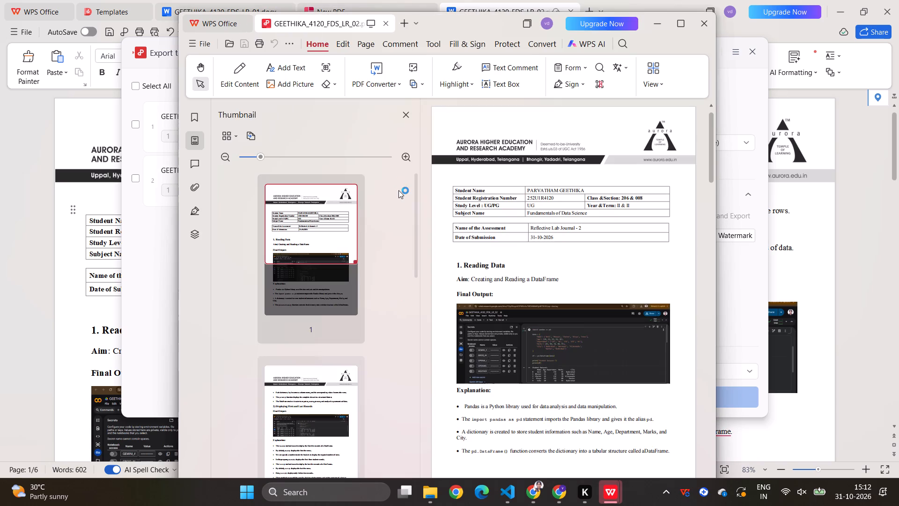
scroll(379, 331, down, 9)
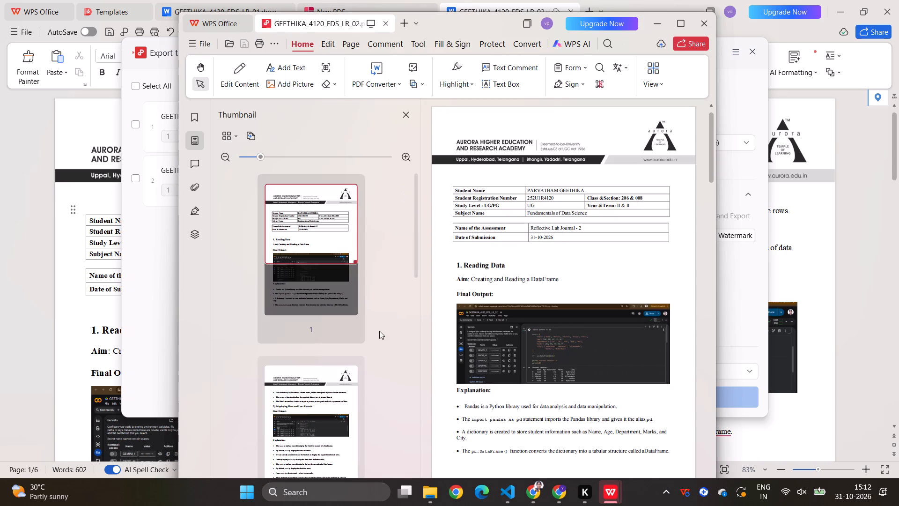
scroll(379, 331, down, 6)
scroll(620, 255, down, 7)
scroll(620, 255, up, 4)
scroll(700, 14, down, 20)
scroll(700, 14, down, 11)
scroll(701, 14, up, 17)
click(698, 23)
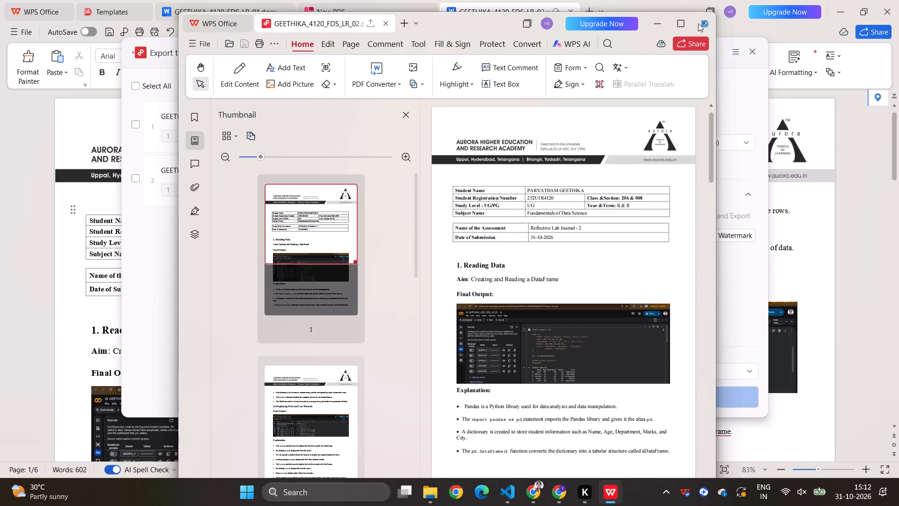
click(704, 23)
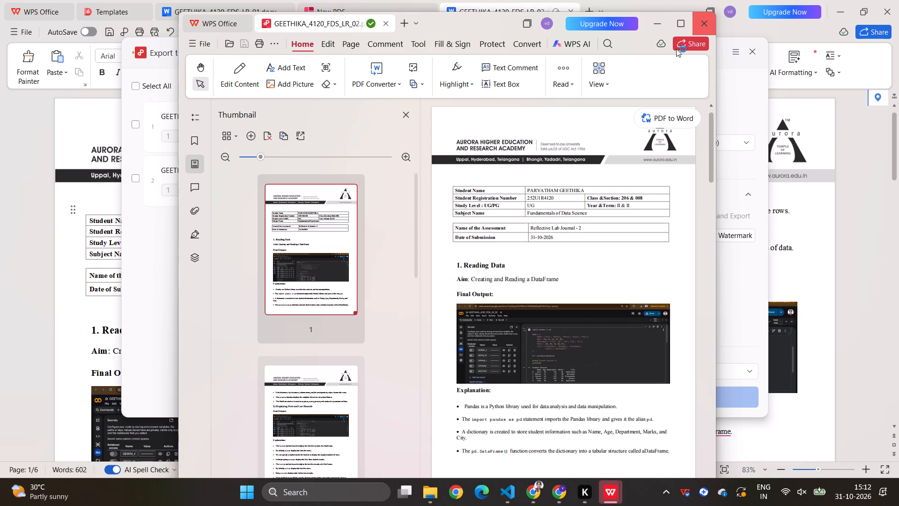
click(708, 27)
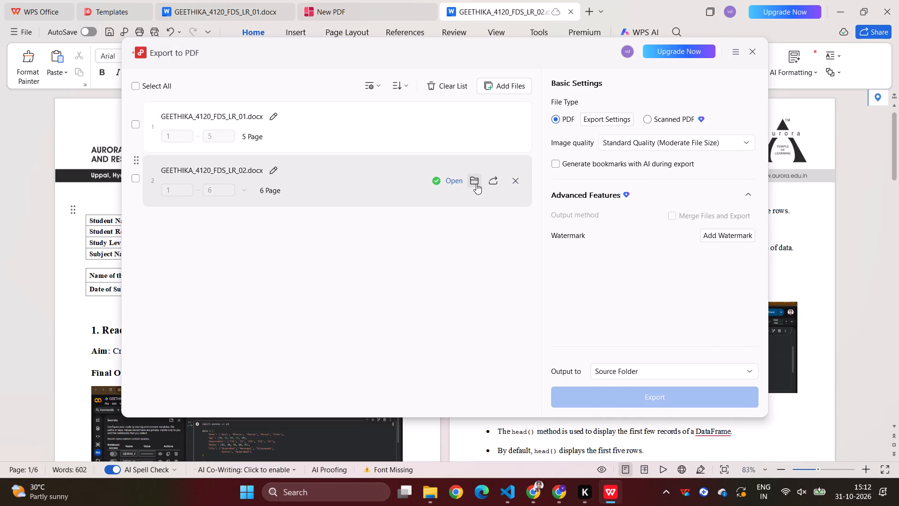
click(476, 184)
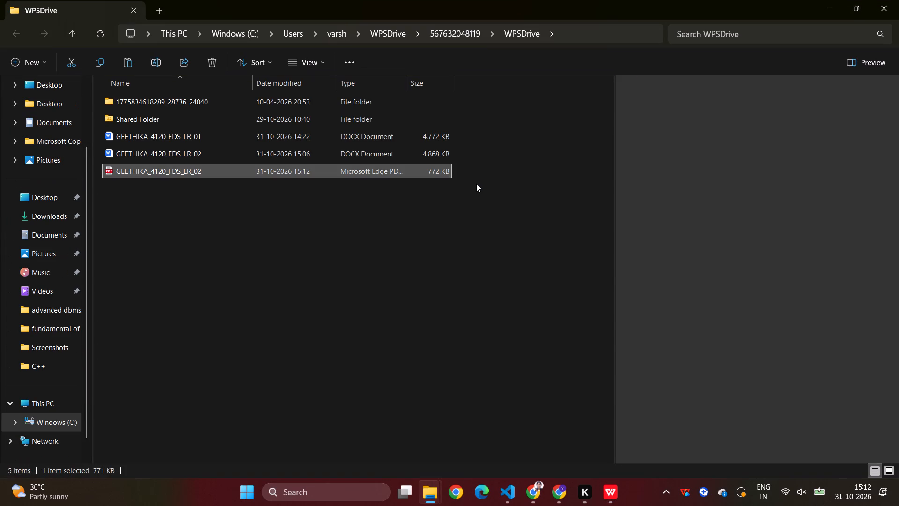
key(ctrl+c)
key(c)
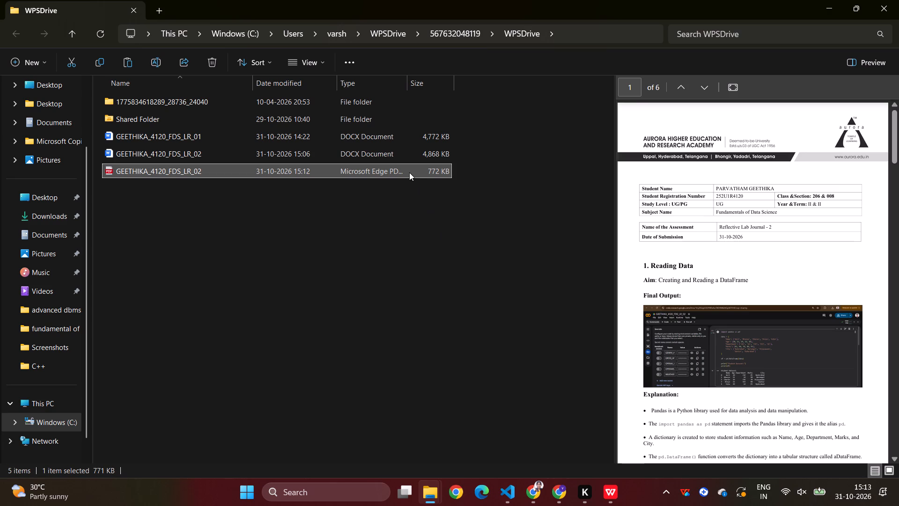
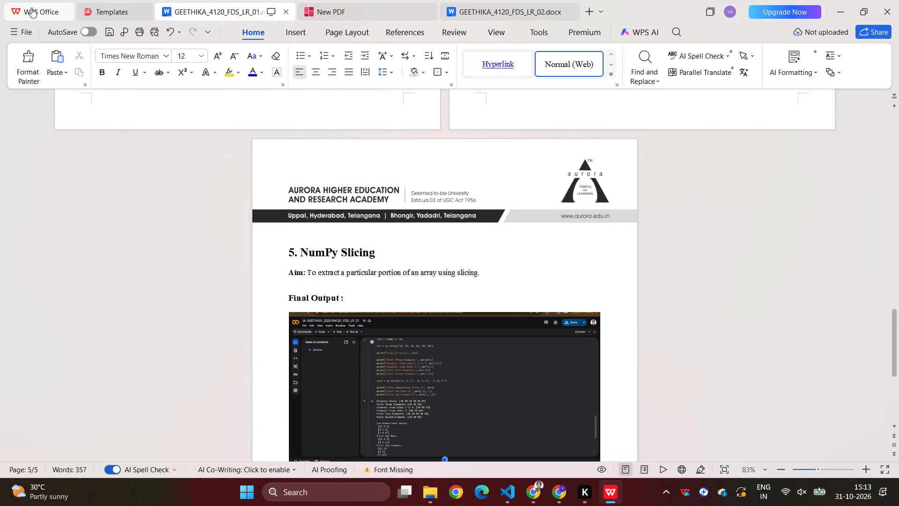
click(31, 7)
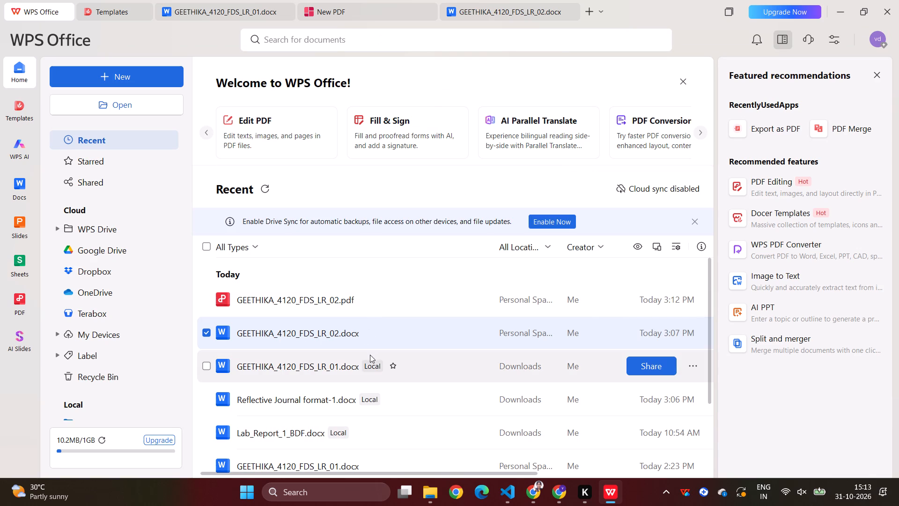
click(319, 364)
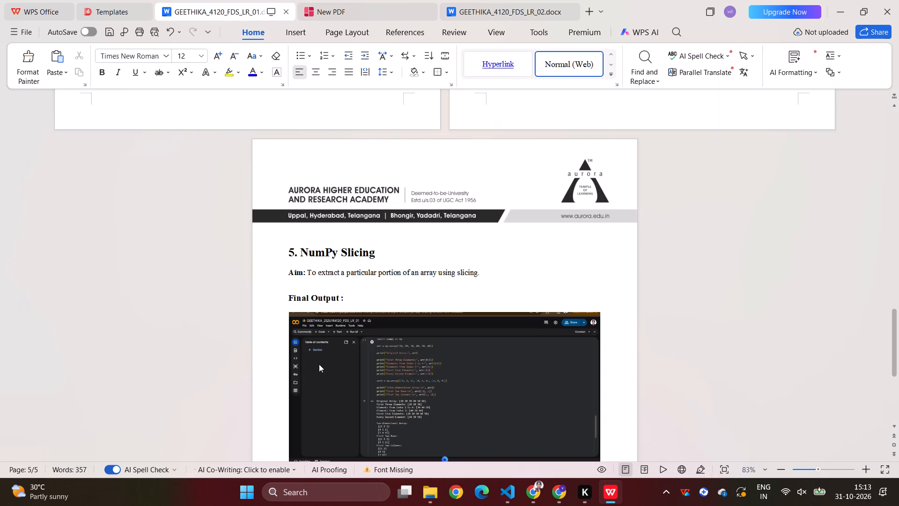
scroll(384, 277, up, 7)
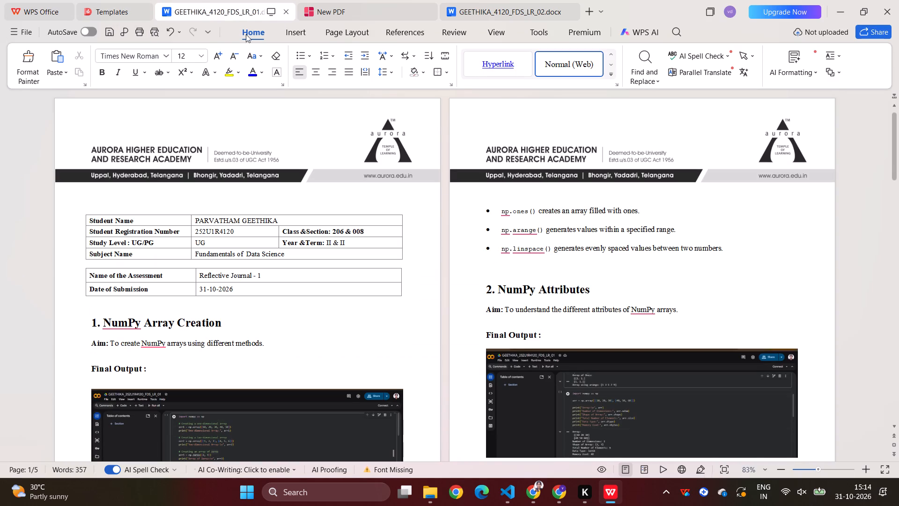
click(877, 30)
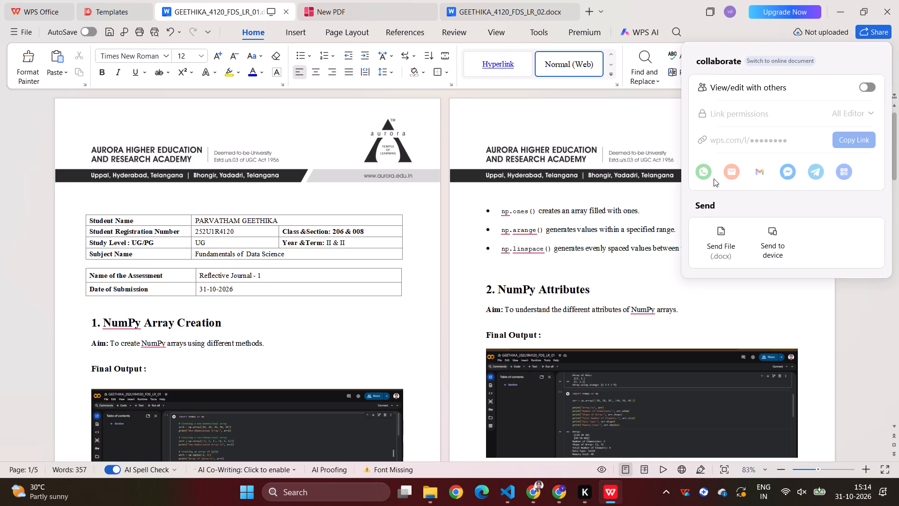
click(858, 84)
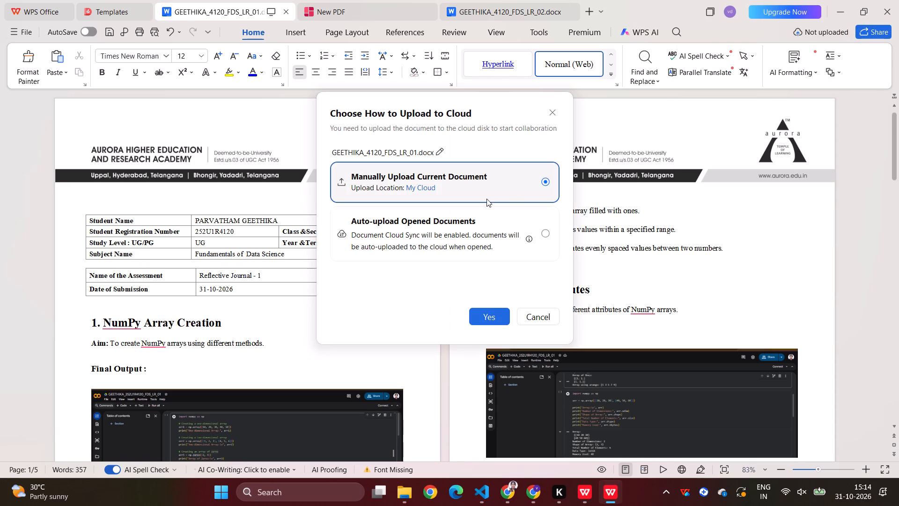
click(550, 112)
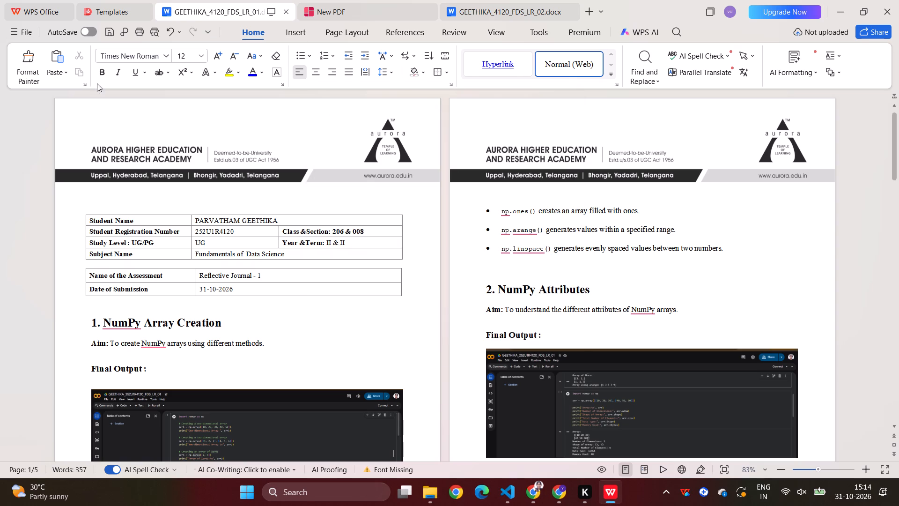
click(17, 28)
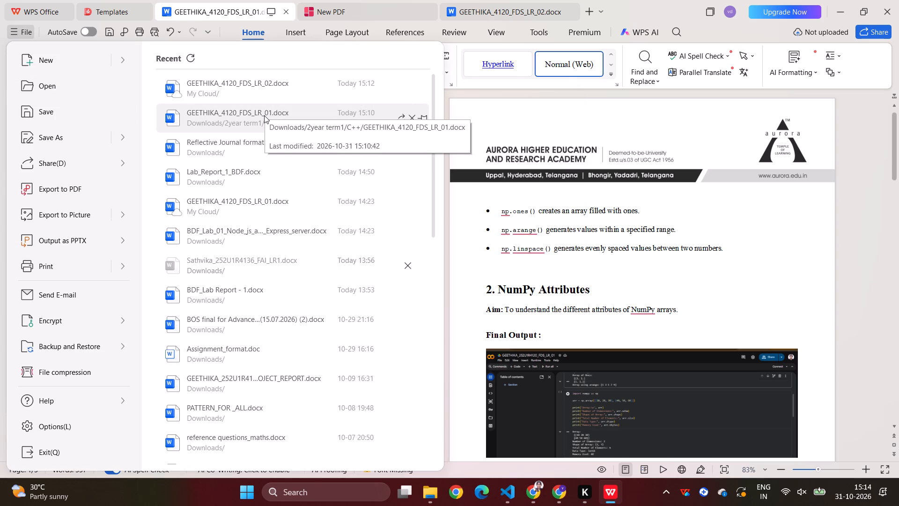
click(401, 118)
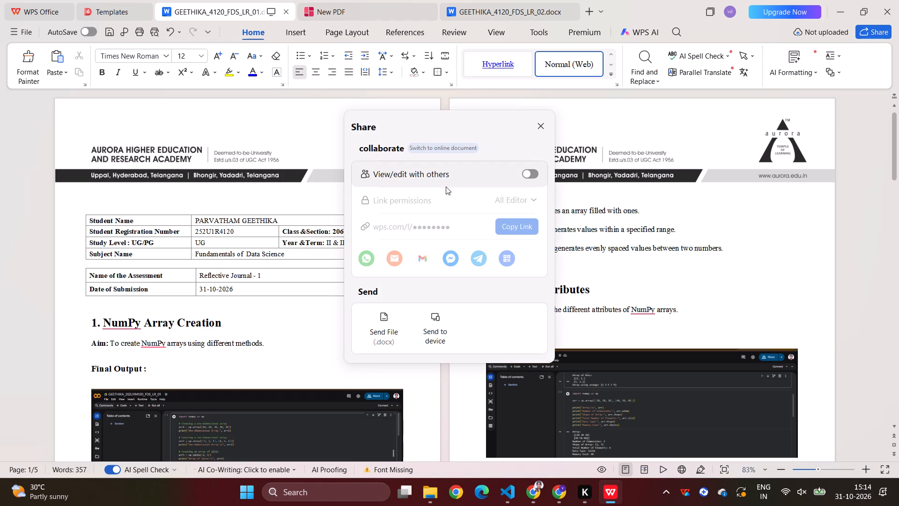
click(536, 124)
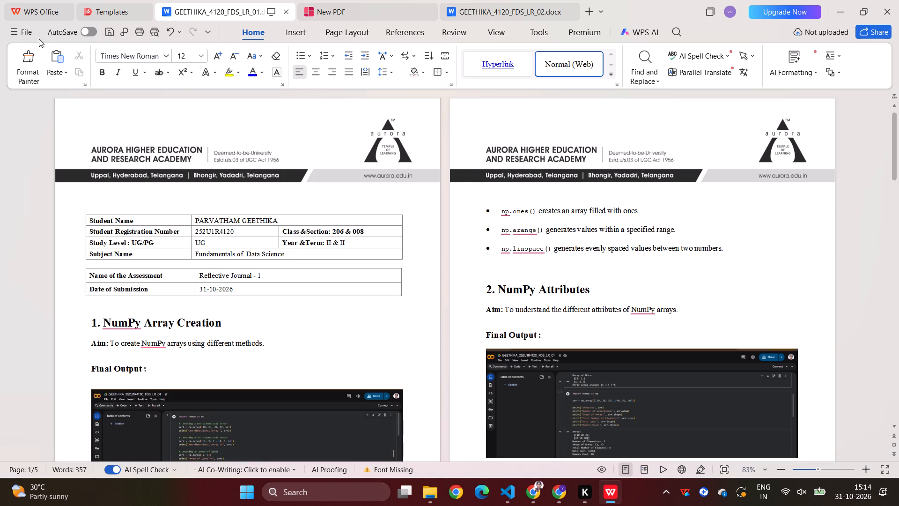
click(15, 31)
click(237, 110)
click(29, 30)
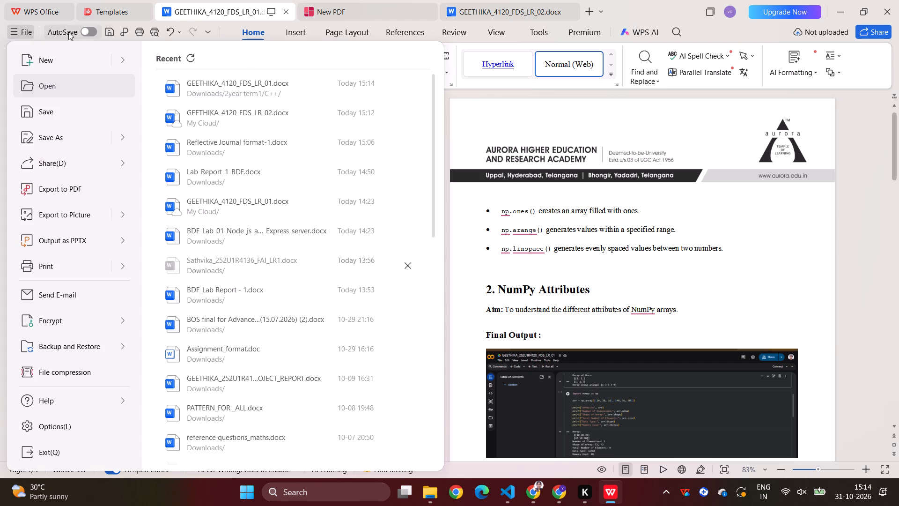
Switch to the second lab report, FDS_LR_02.docx, from the recently used documents.
click(262, 123)
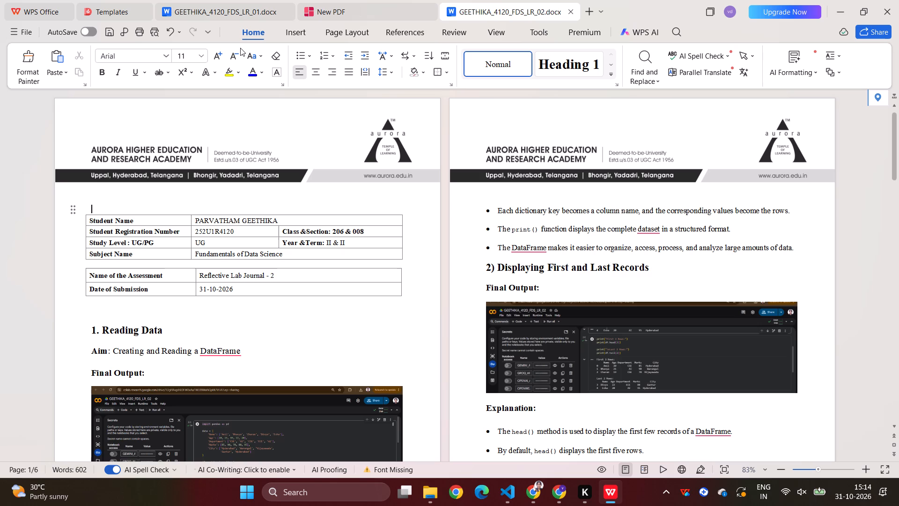
key(ctrl+c)
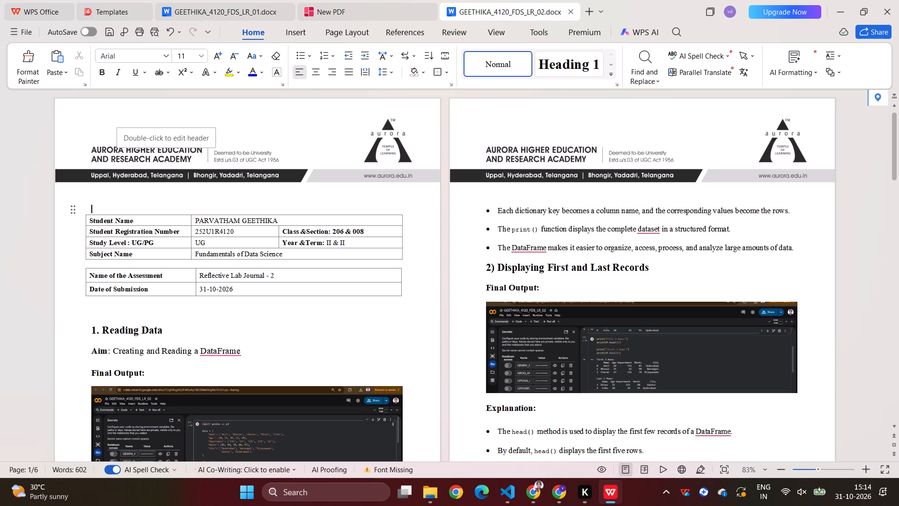
click(116, 120)
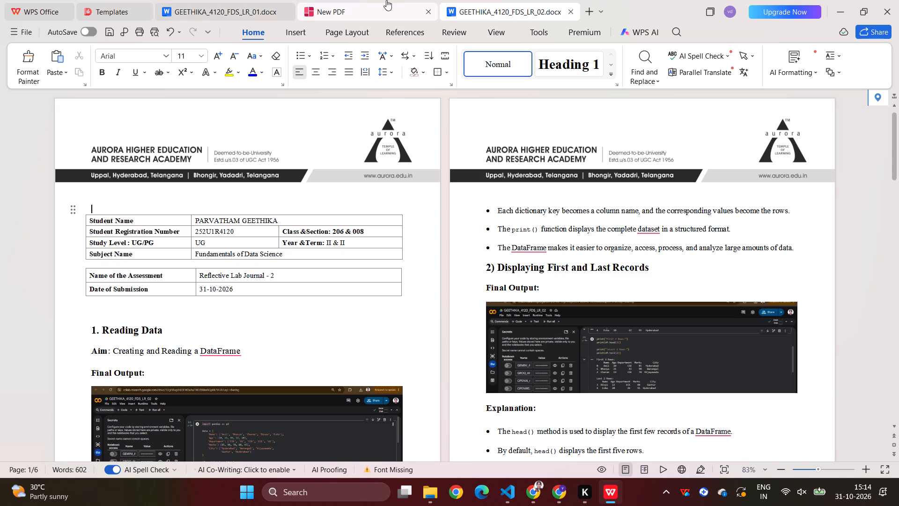
Close the unused New PDF page, leaving the FDS_LR_02 report in view.
click(386, 0)
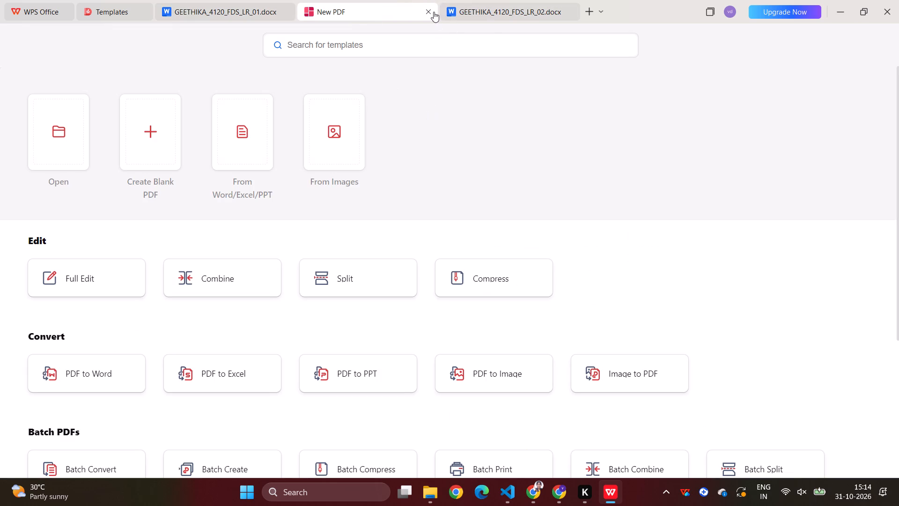
click(433, 12)
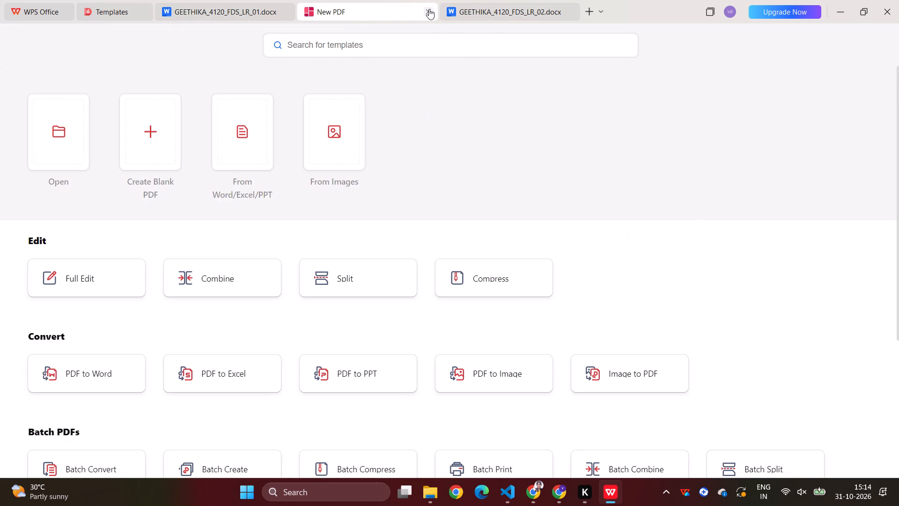
click(429, 9)
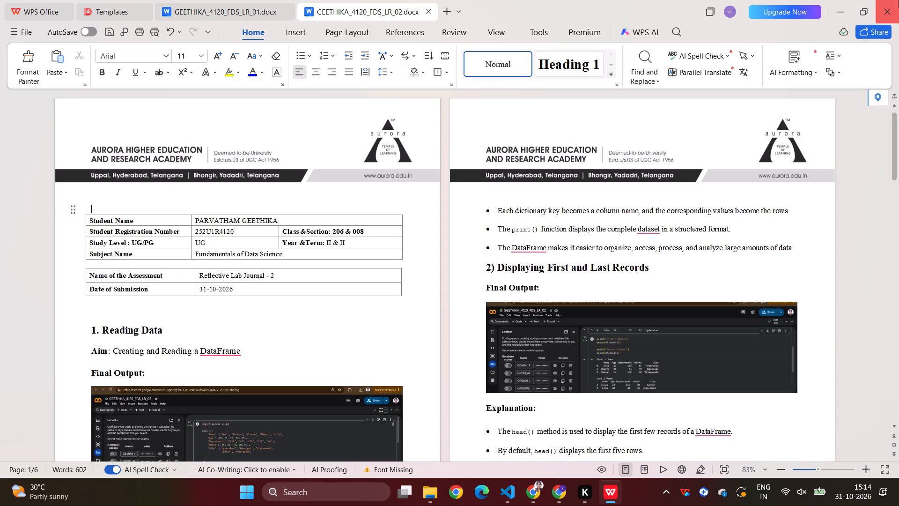
Look through the FDS_LR_02 report down to the explanation of the Pandas file-reading functions at its end.
scroll(448, 269, down, 8)
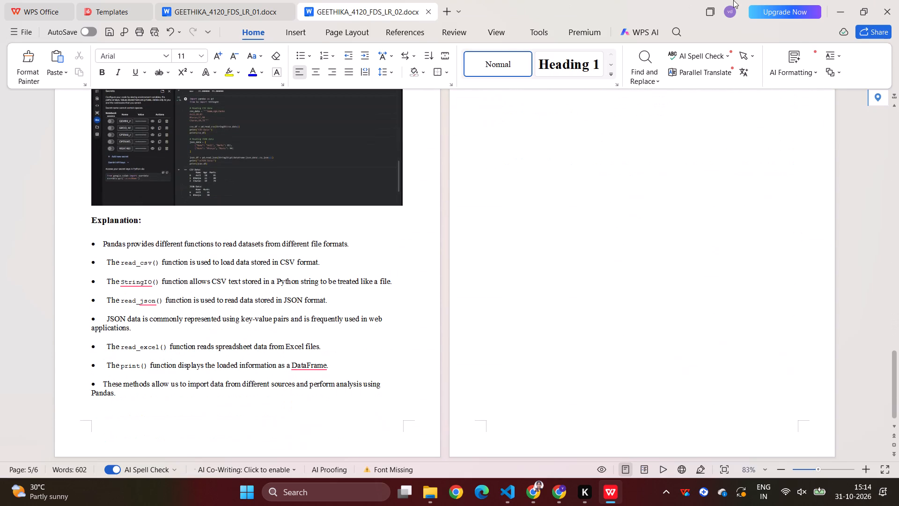
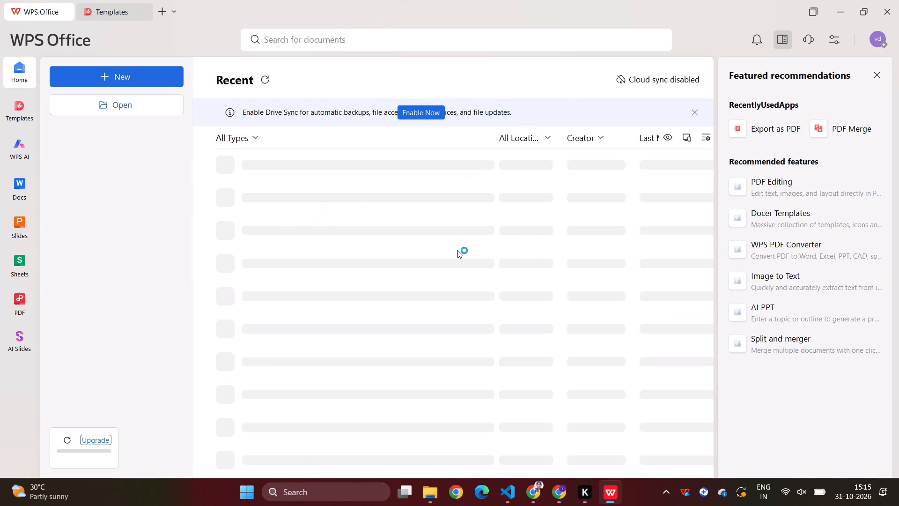
In the FDS LR_01 report, change the Name of the Assessment entry to "Reflective Lab Journal - 1" and save the document.
click(327, 192)
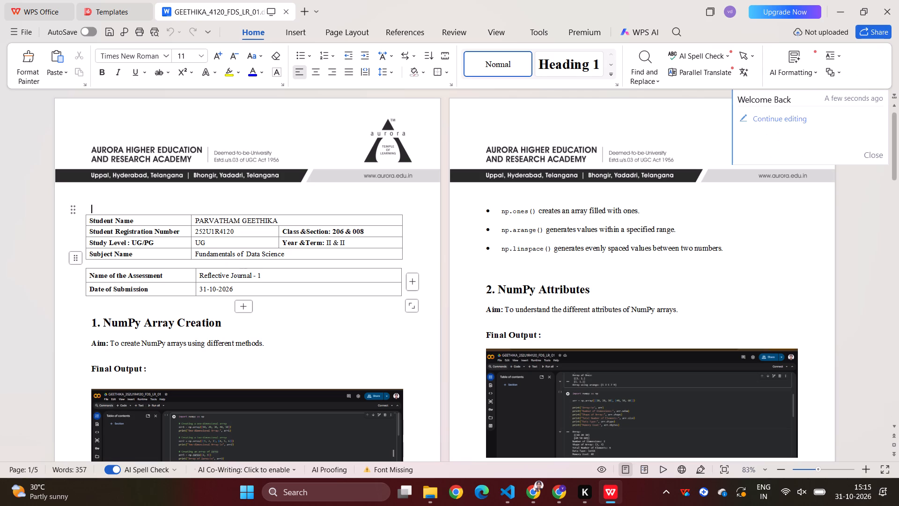
click(230, 276)
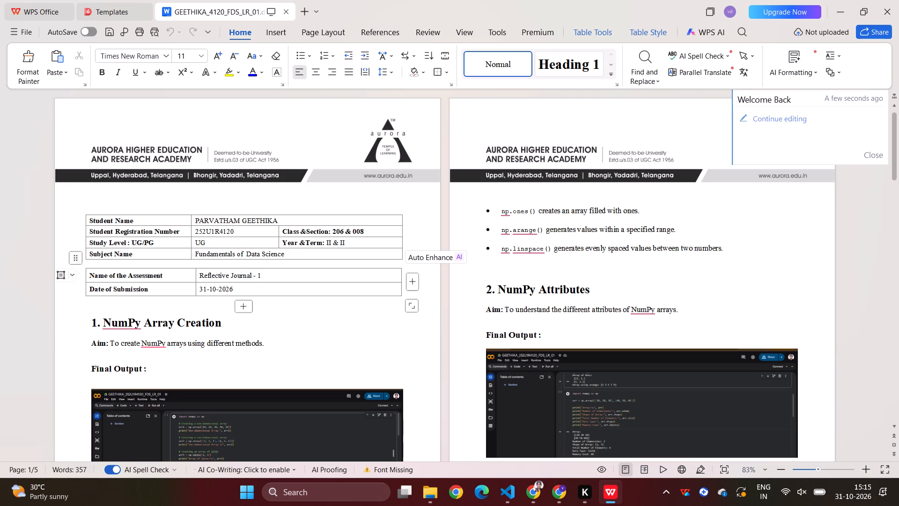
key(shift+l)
key(BackSpace)
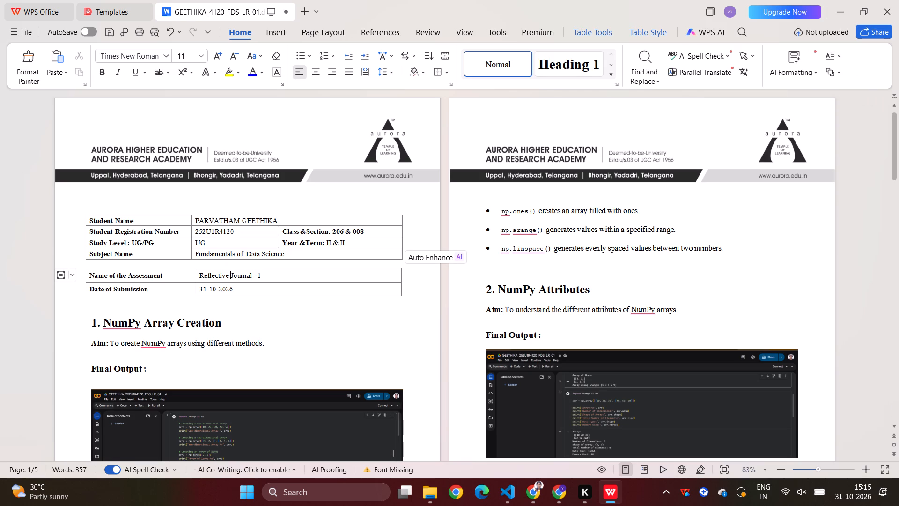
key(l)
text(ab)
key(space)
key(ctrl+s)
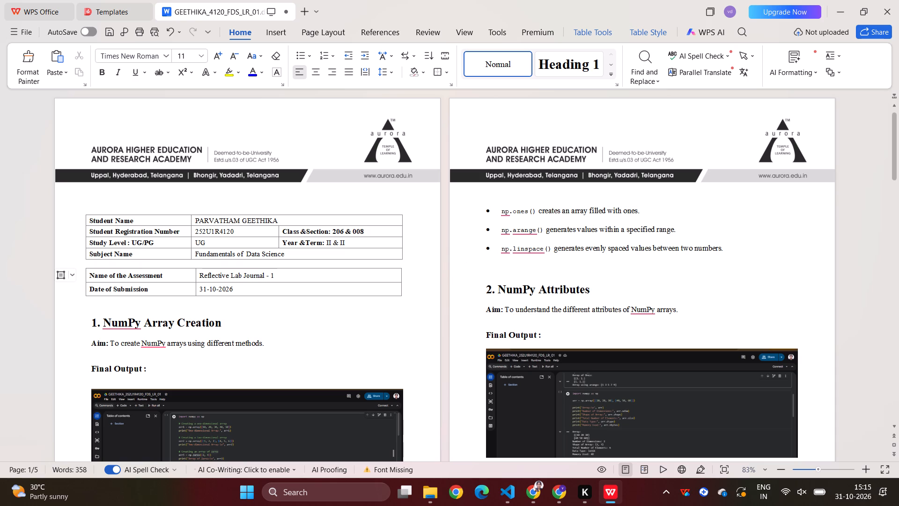
Start exporting the FDS LR_01 report to PDF.
click(22, 31)
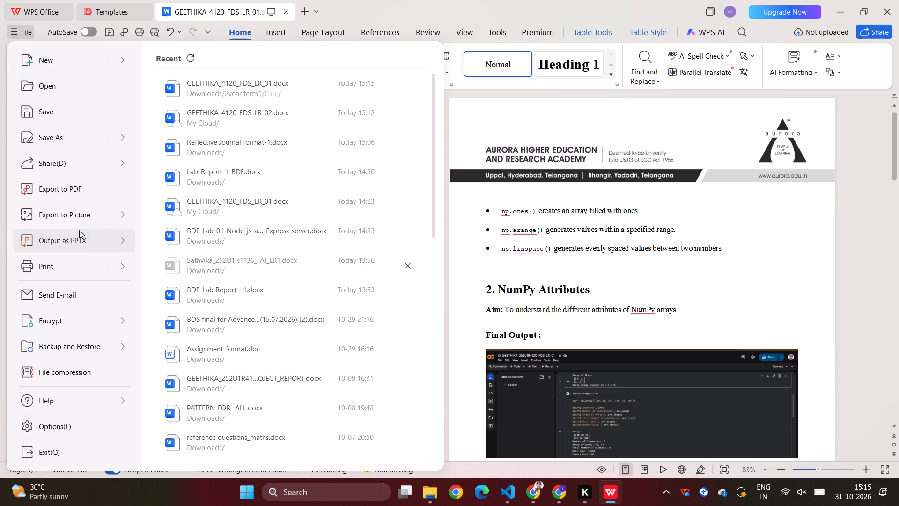
click(84, 190)
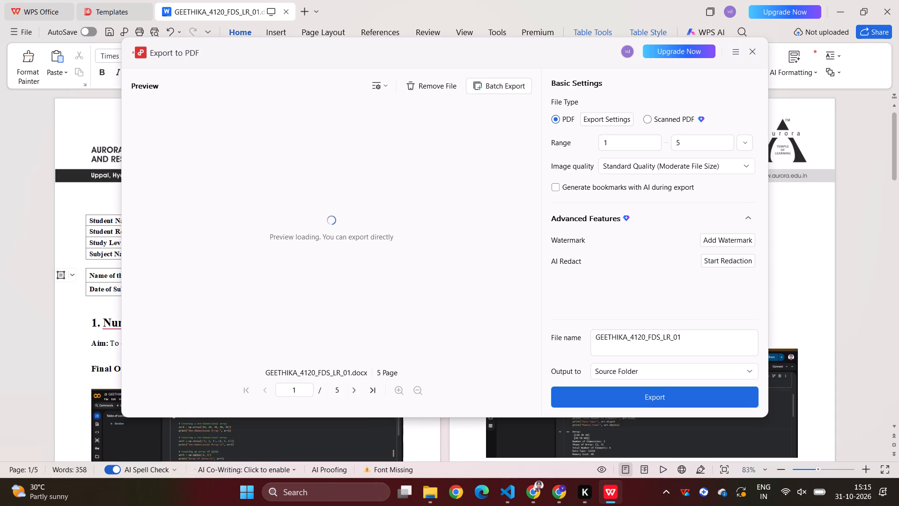
click(667, 394)
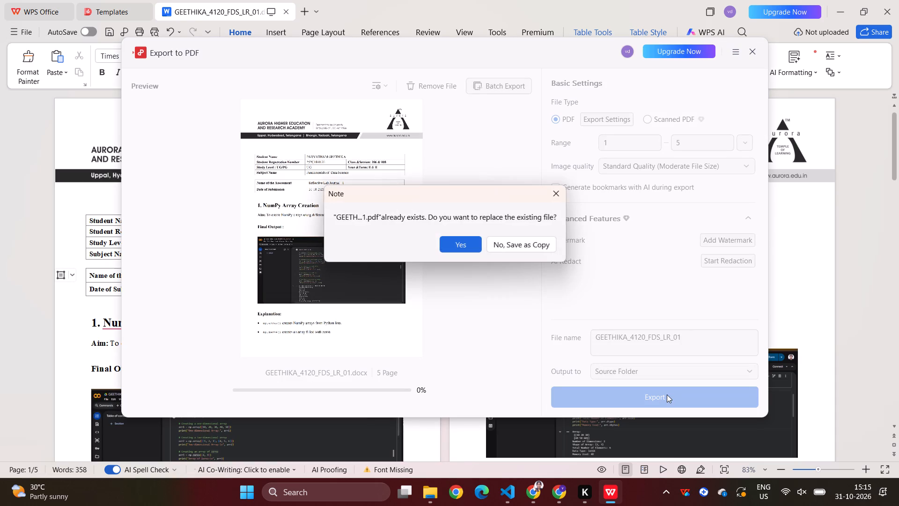
click(472, 240)
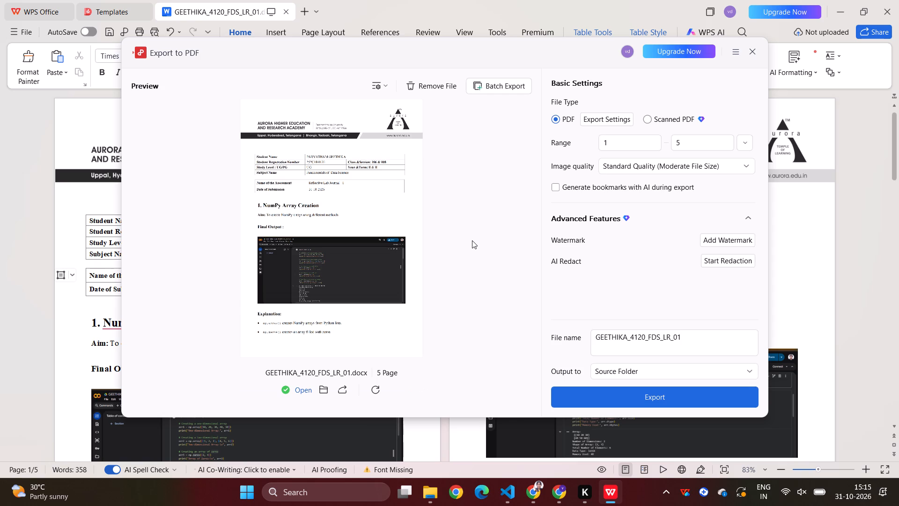
click(324, 388)
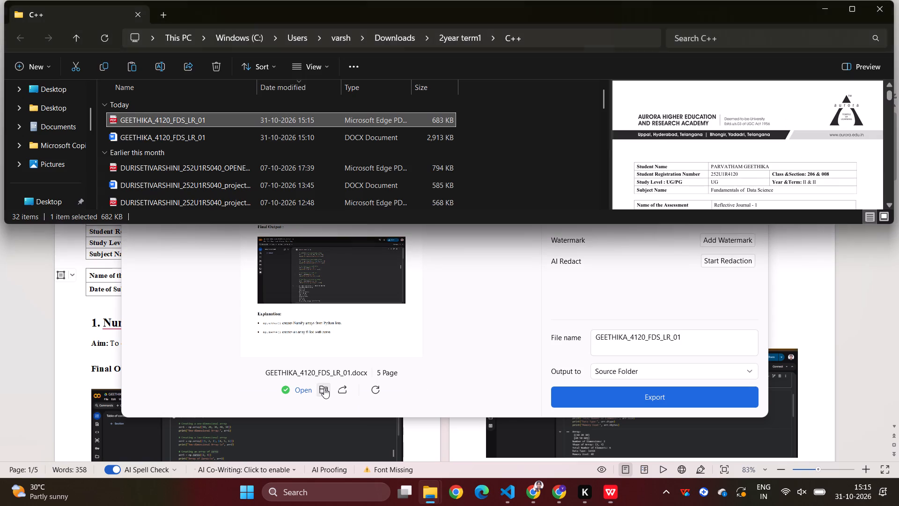
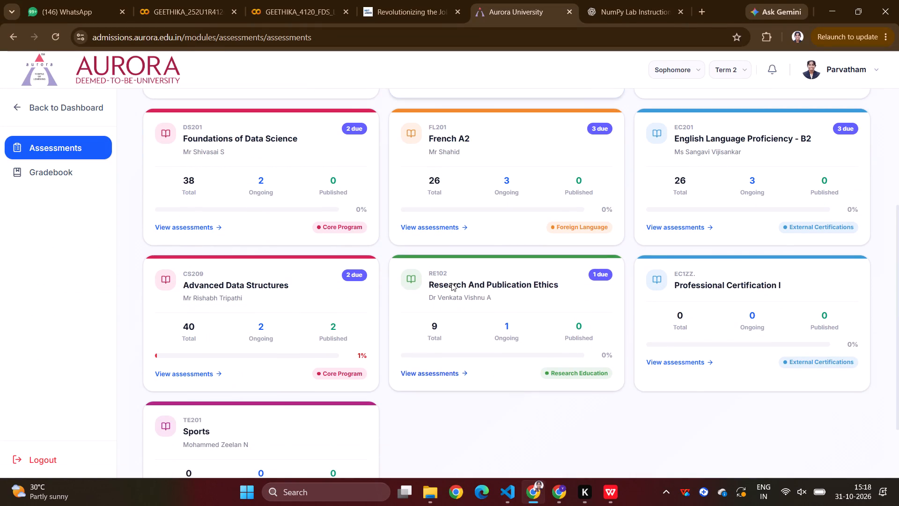
click(295, 183)
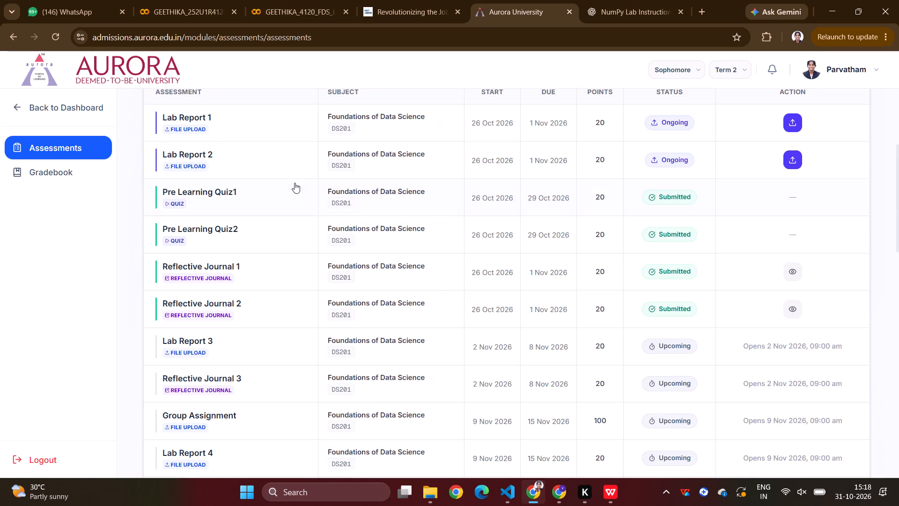
scroll(619, 223, up, 6)
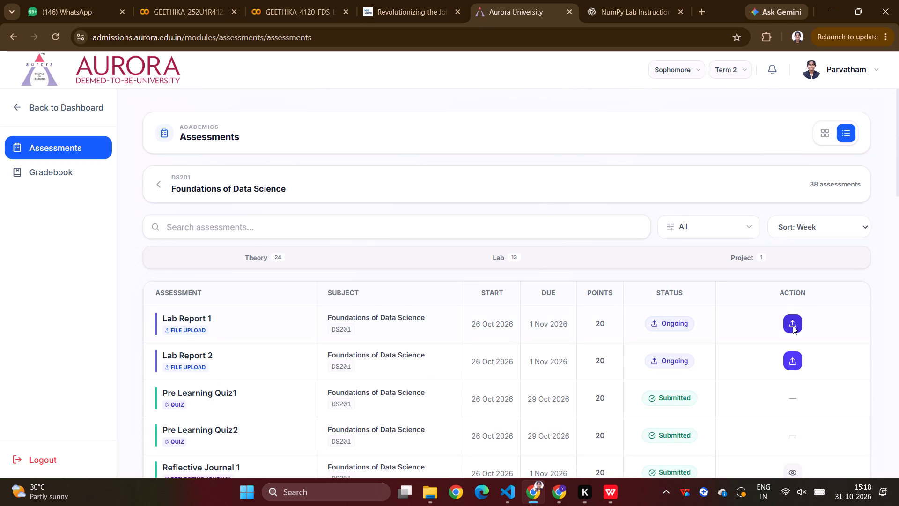
click(793, 326)
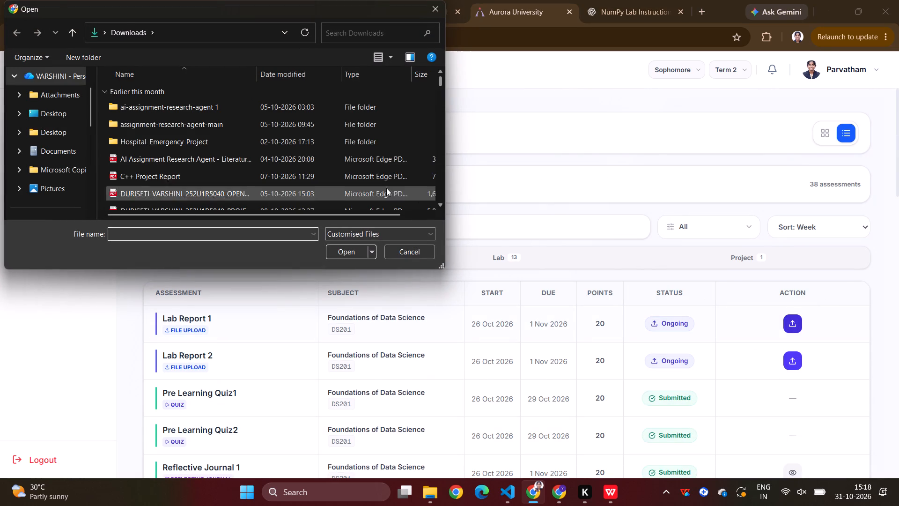
scroll(325, 145, down, 7)
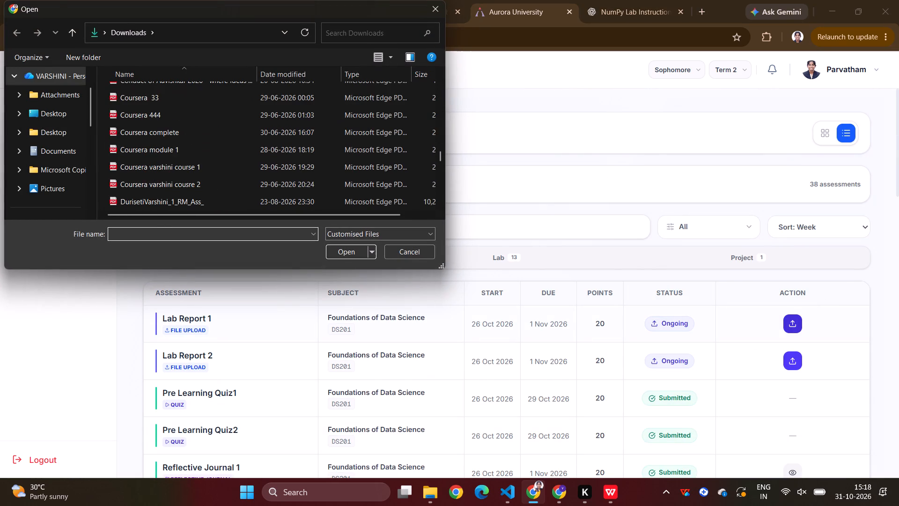
click(365, 36)
text(geethika)
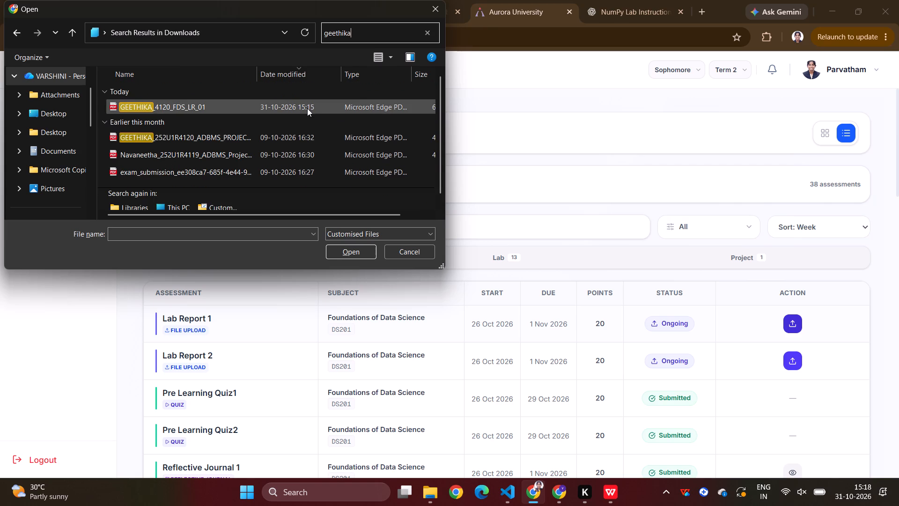
double_click(307, 108)
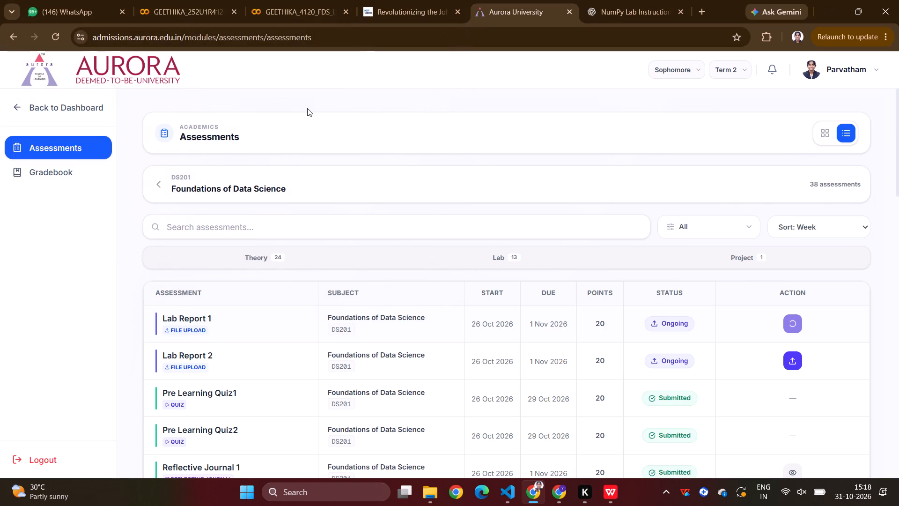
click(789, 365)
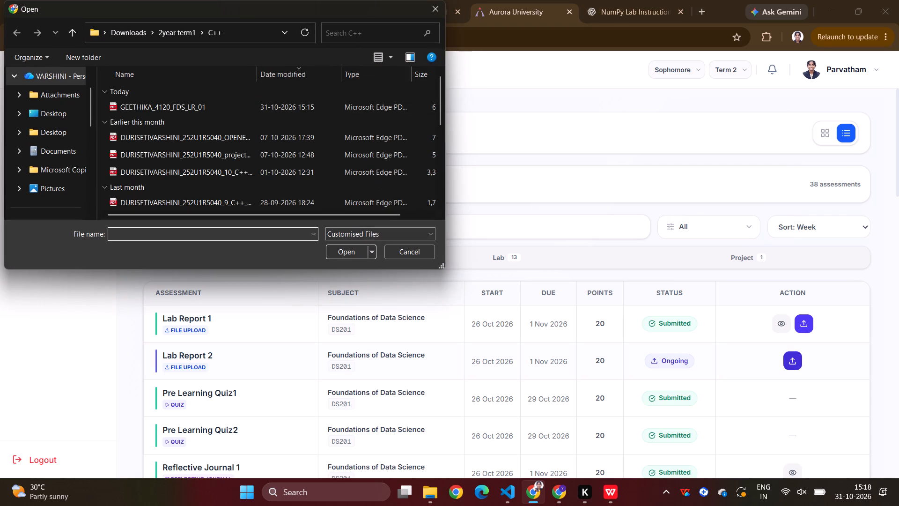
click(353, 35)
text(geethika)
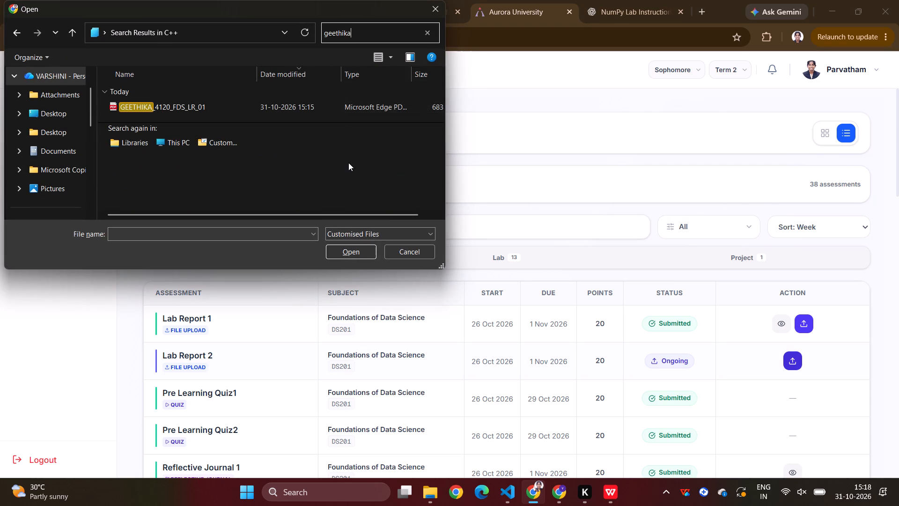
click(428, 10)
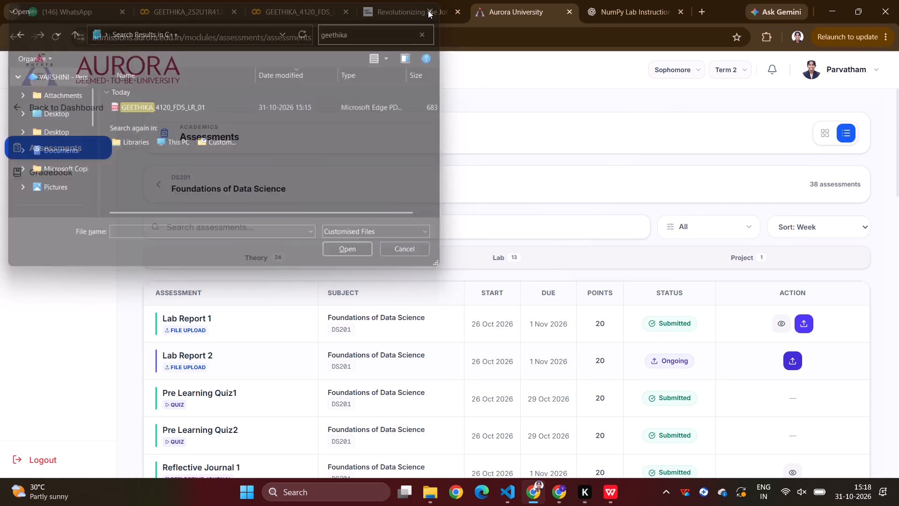
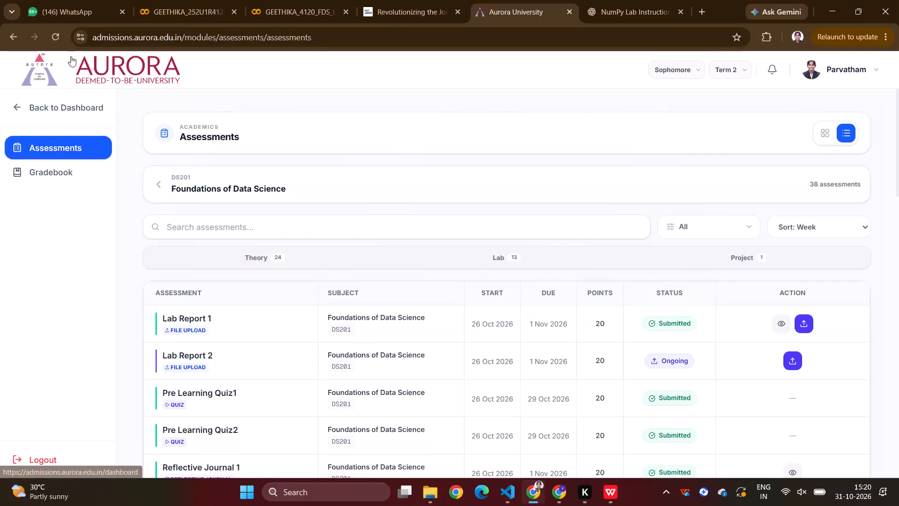
Refresh the assessments list, open the submitted Lab Report 1 PDF, review its pages to the end and close it.
click(59, 39)
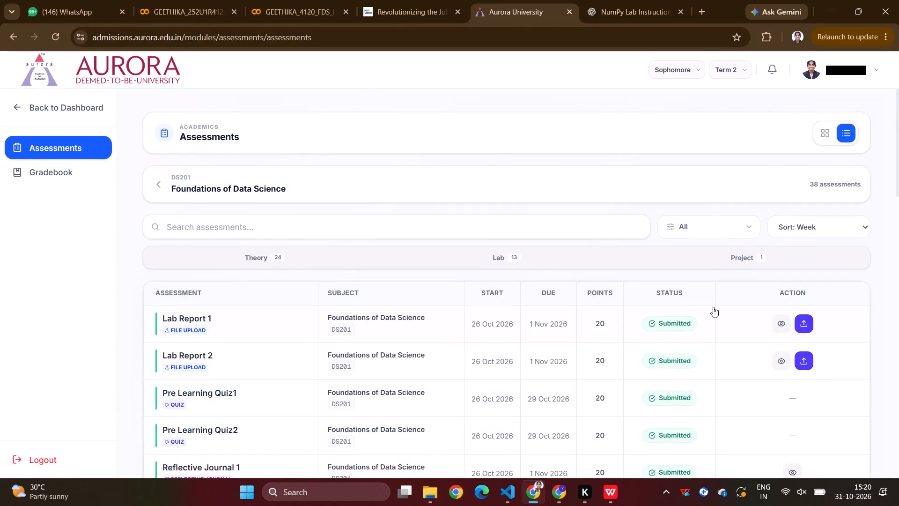
click(781, 323)
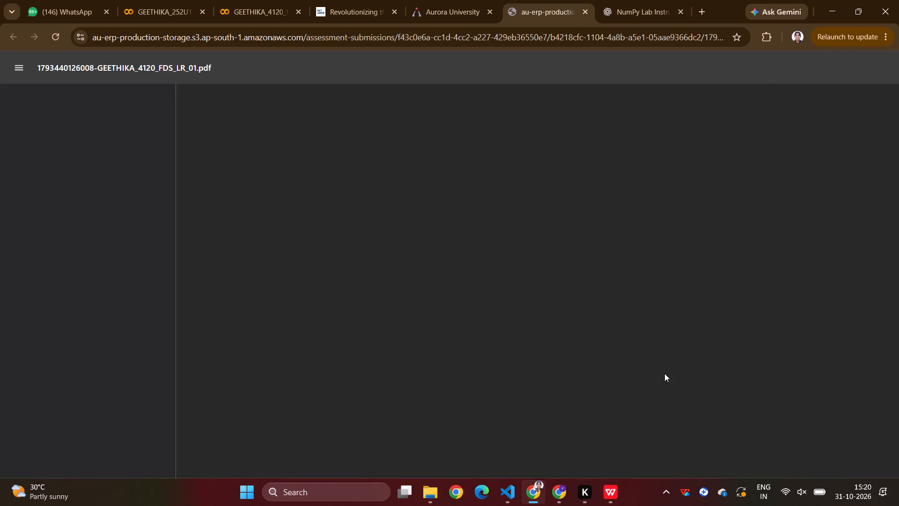
scroll(664, 373, down, 7)
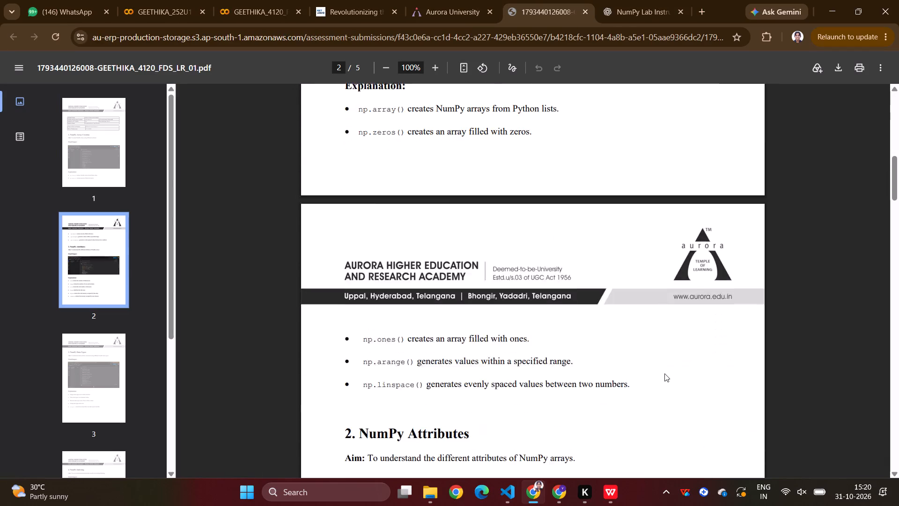
scroll(664, 373, down, 3)
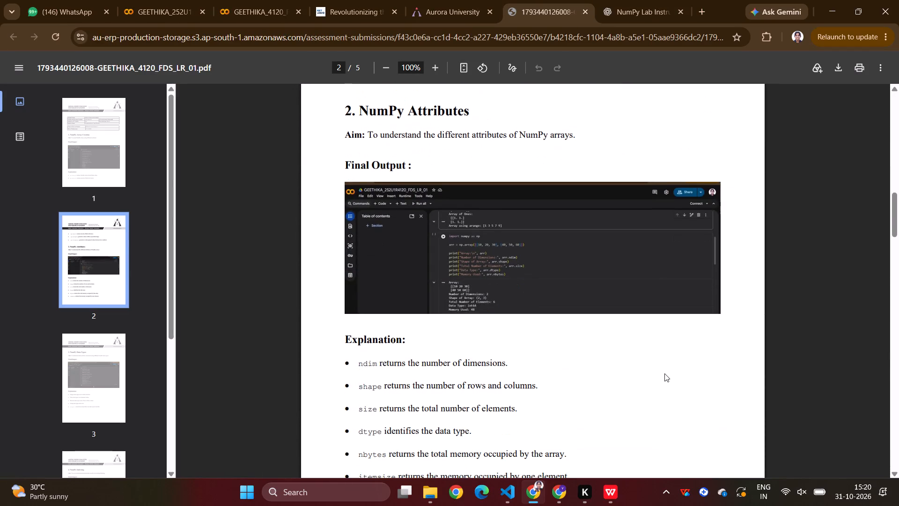
scroll(664, 373, down, 9)
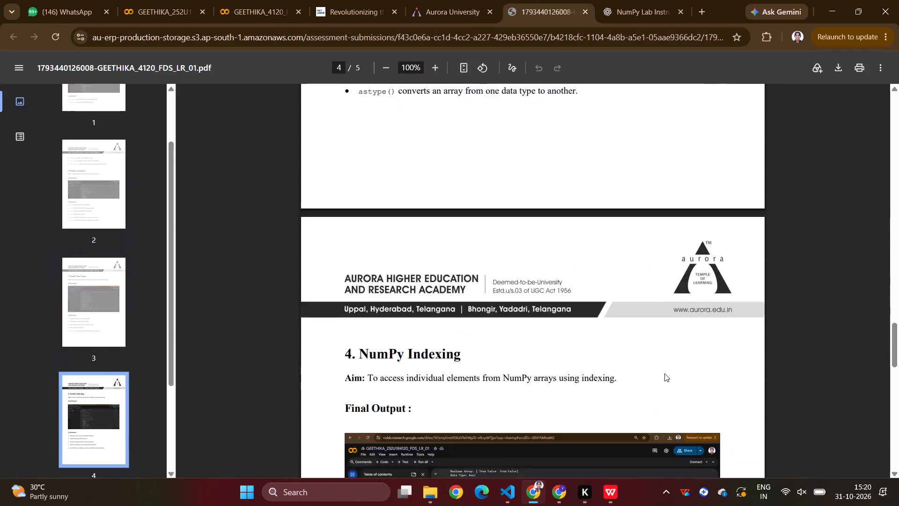
scroll(664, 373, down, 15)
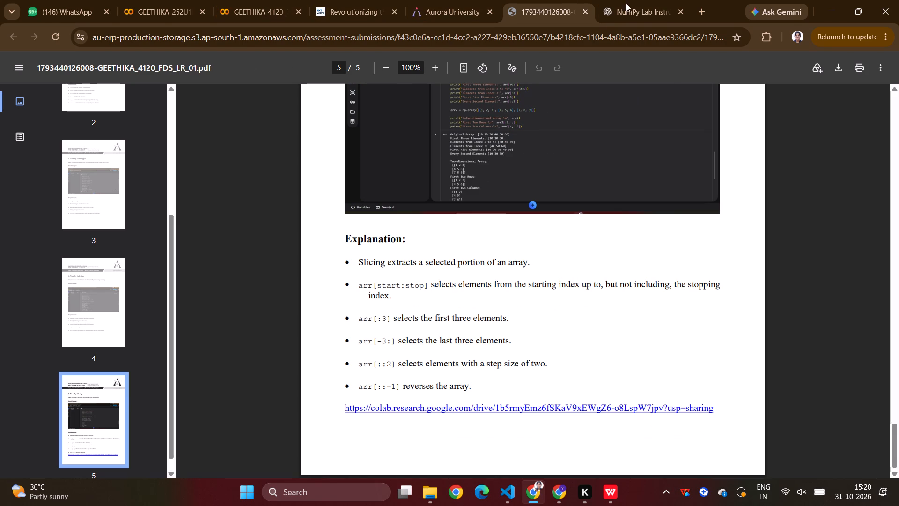
click(586, 11)
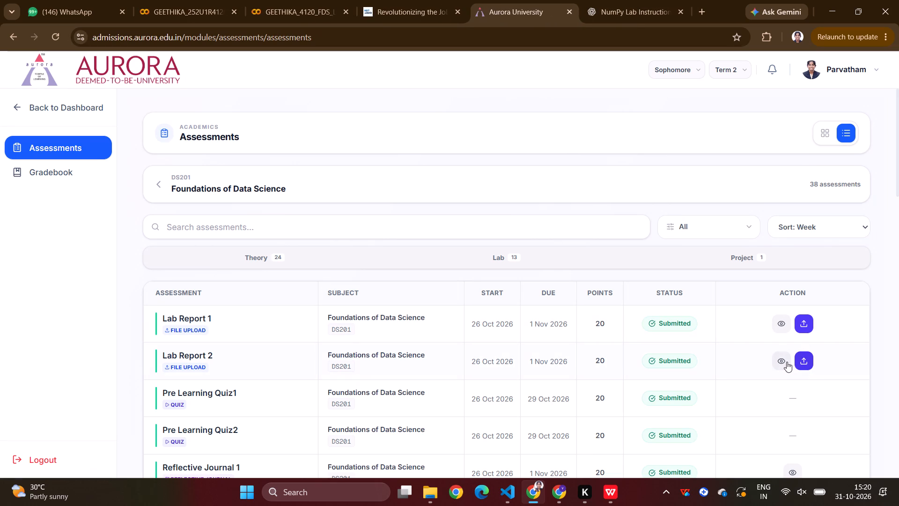
click(784, 362)
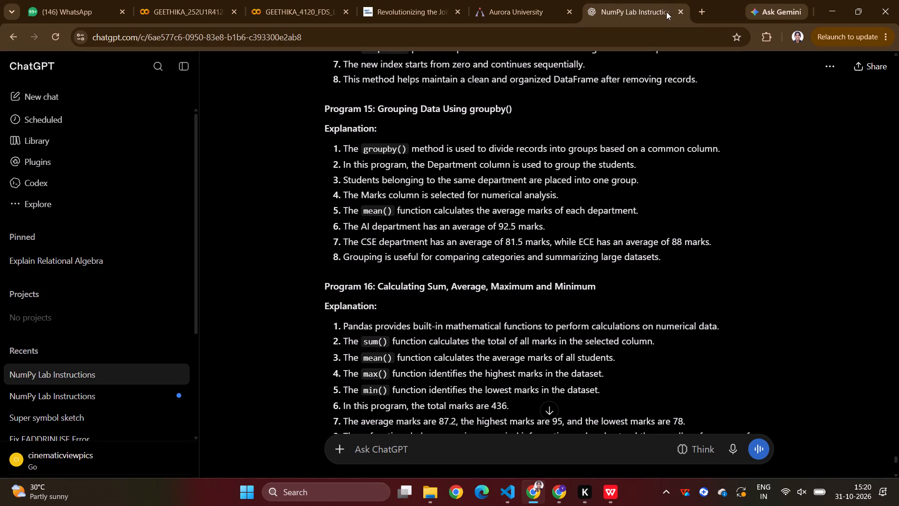
click(679, 15)
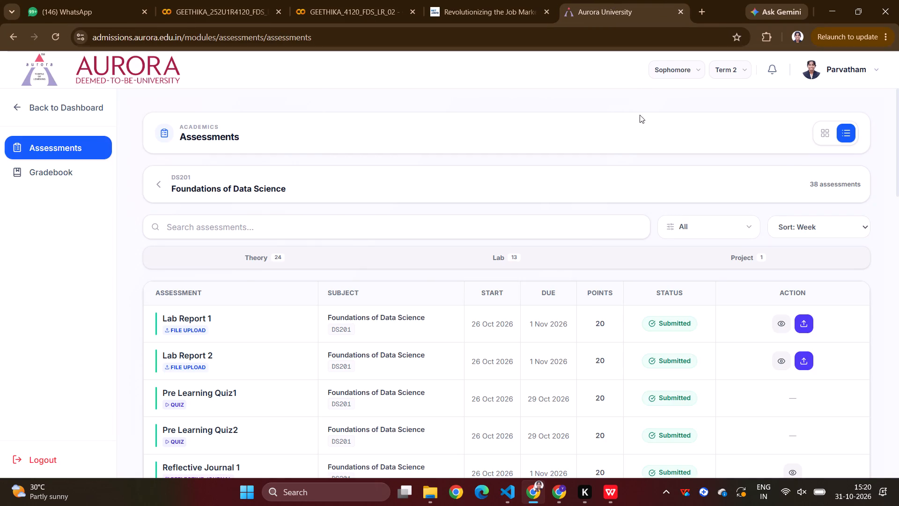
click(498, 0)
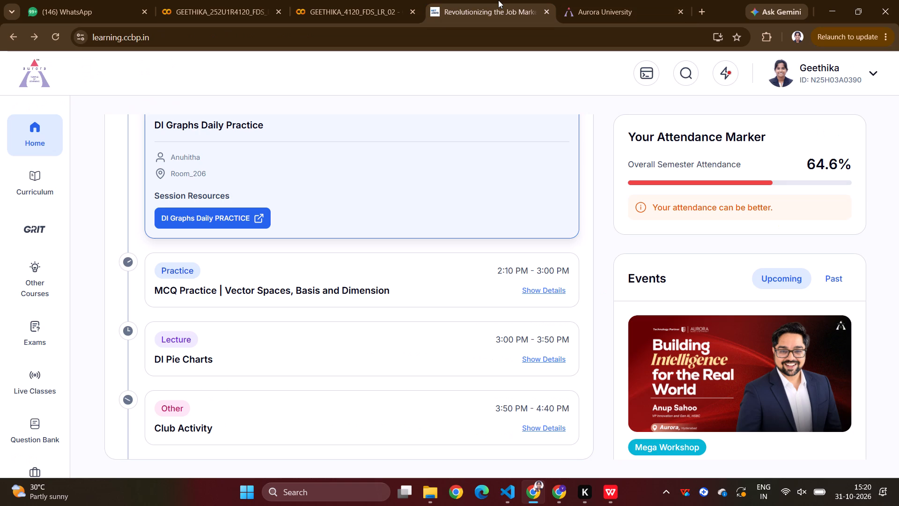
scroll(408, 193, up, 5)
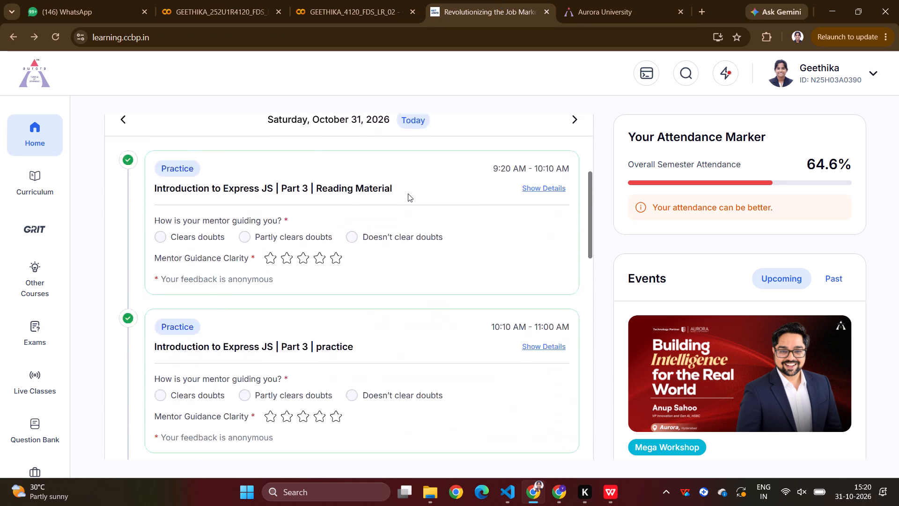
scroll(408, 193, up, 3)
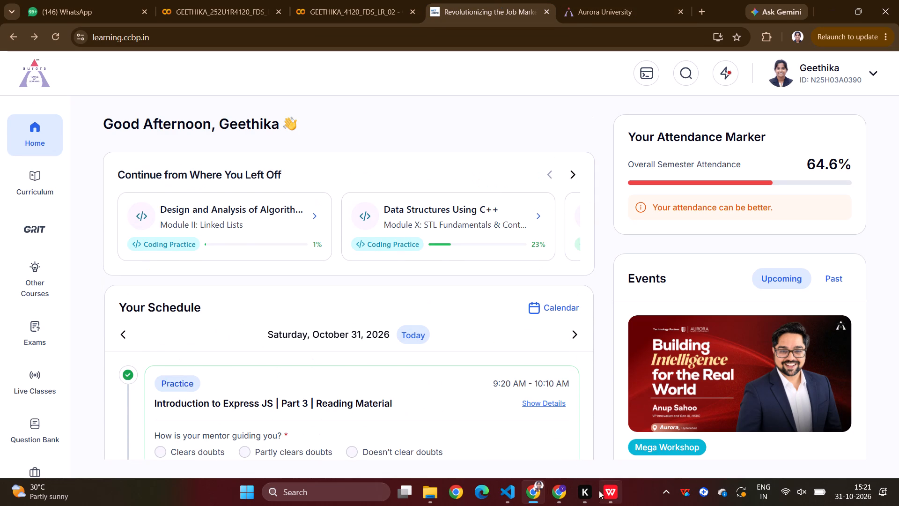
click(614, 495)
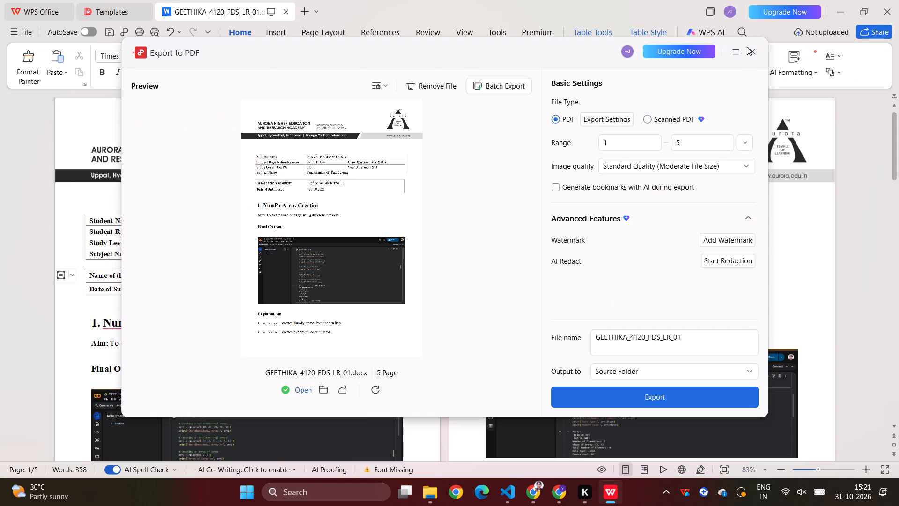
click(747, 47)
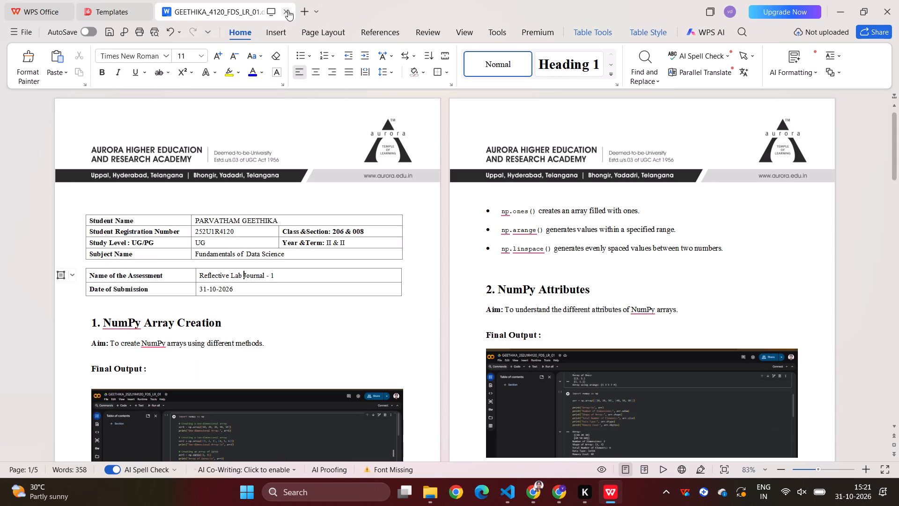
click(288, 10)
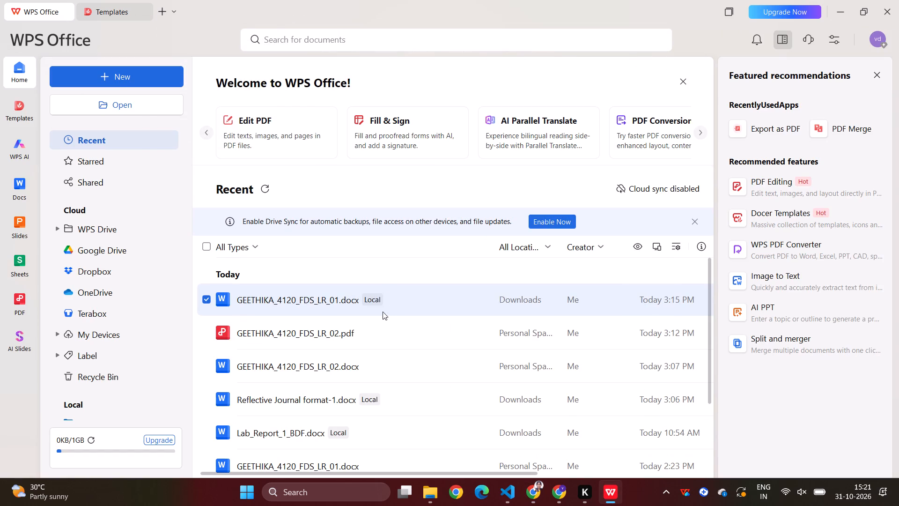
click(333, 331)
double_click(333, 331)
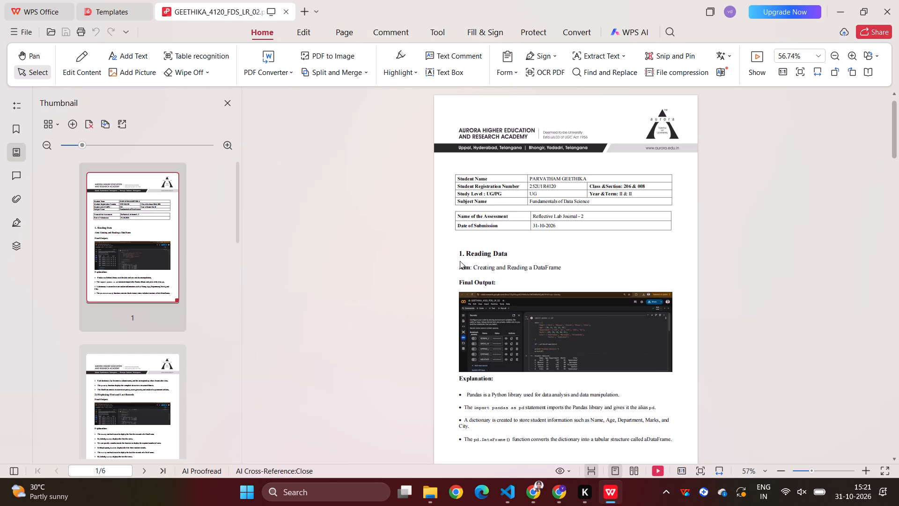
ctrl+scroll(565, 193, up, 5)
scroll(565, 193, down, 4)
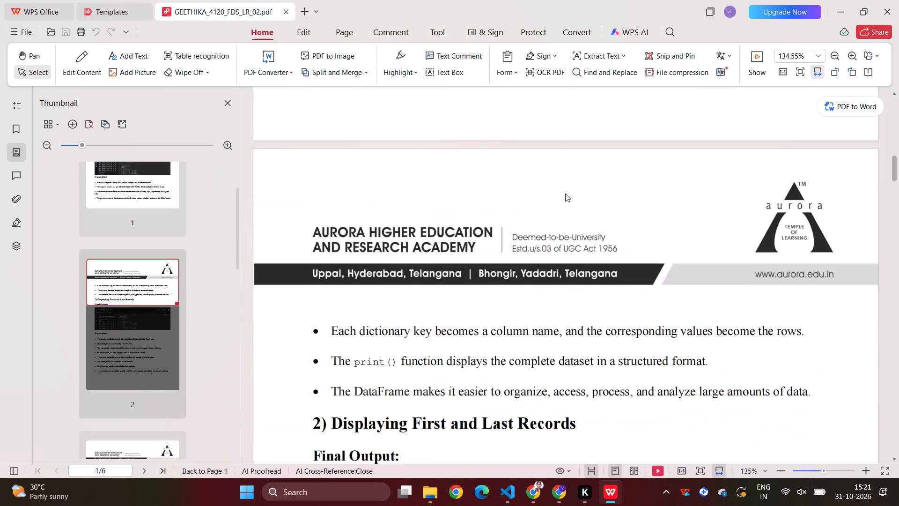
scroll(565, 193, down, 5)
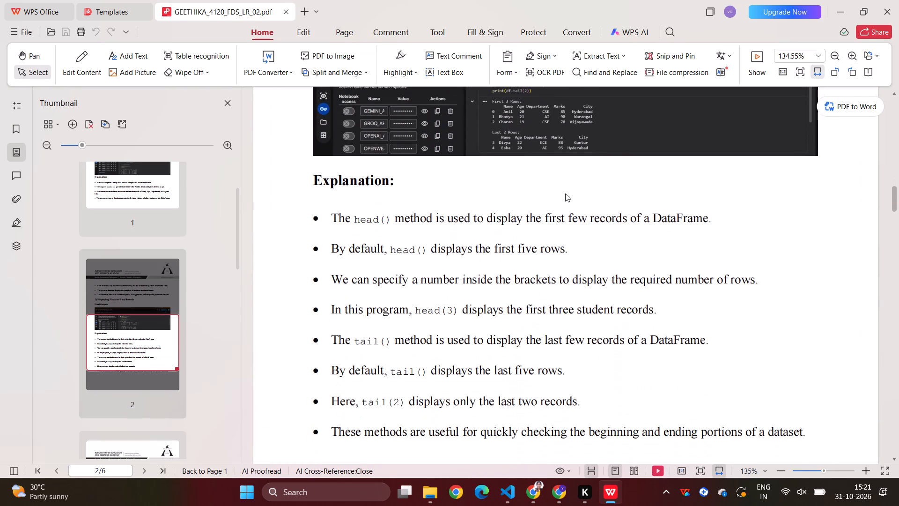
scroll(565, 193, down, 5)
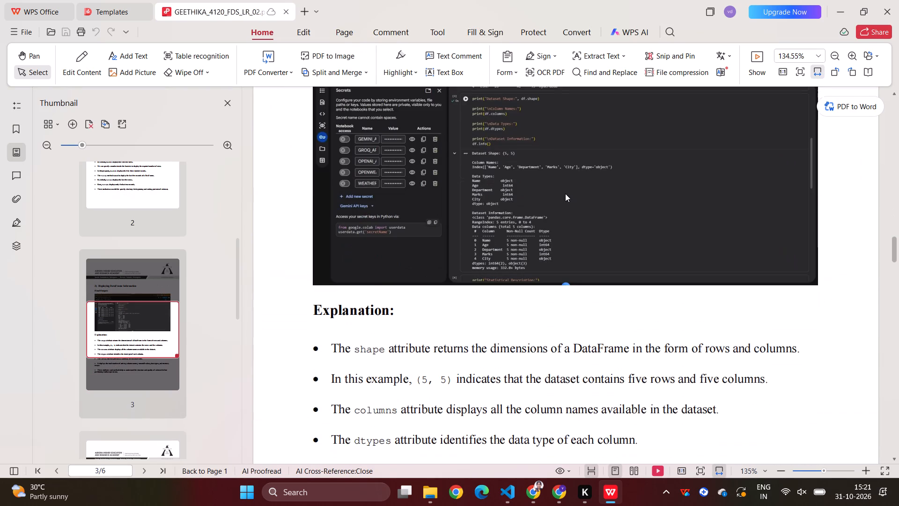
scroll(565, 193, down, 17)
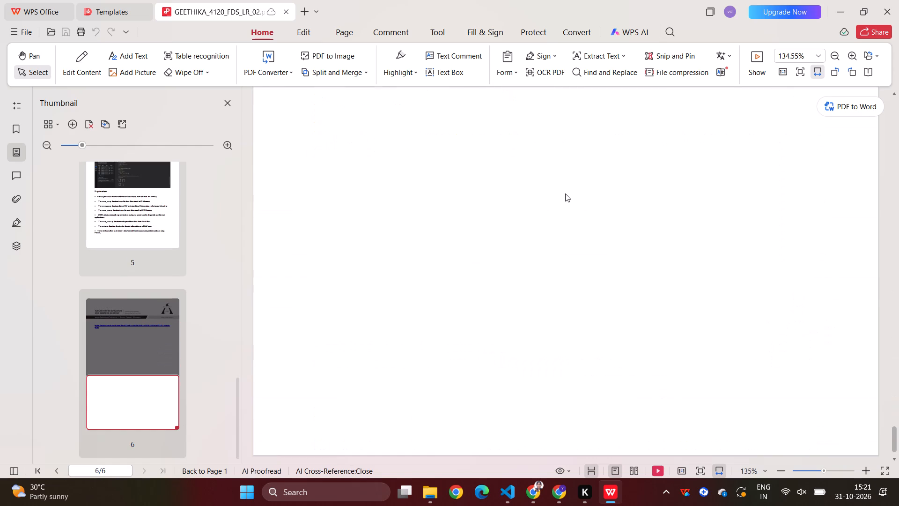
click(898, 0)
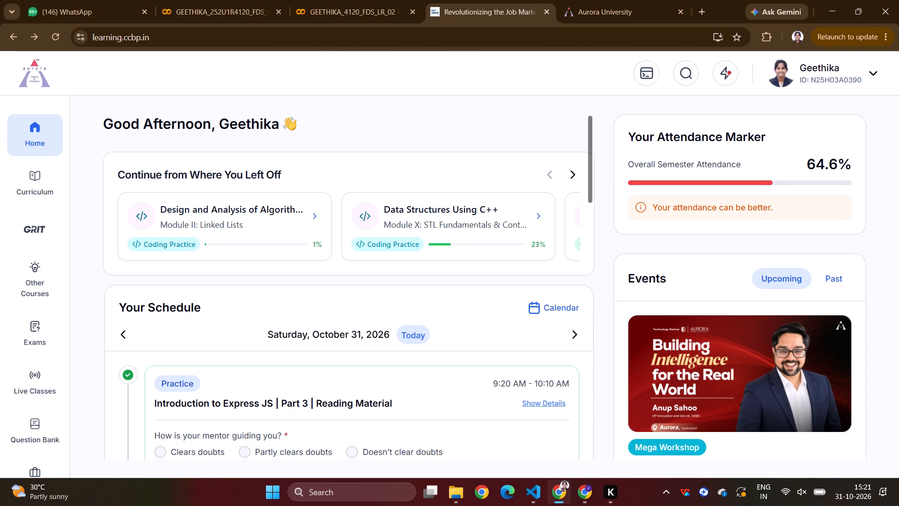
In Chrome, close the two Colab notebooks for the FDS lab reports and go to the Aurora University page.
scroll(386, 232, down, 8)
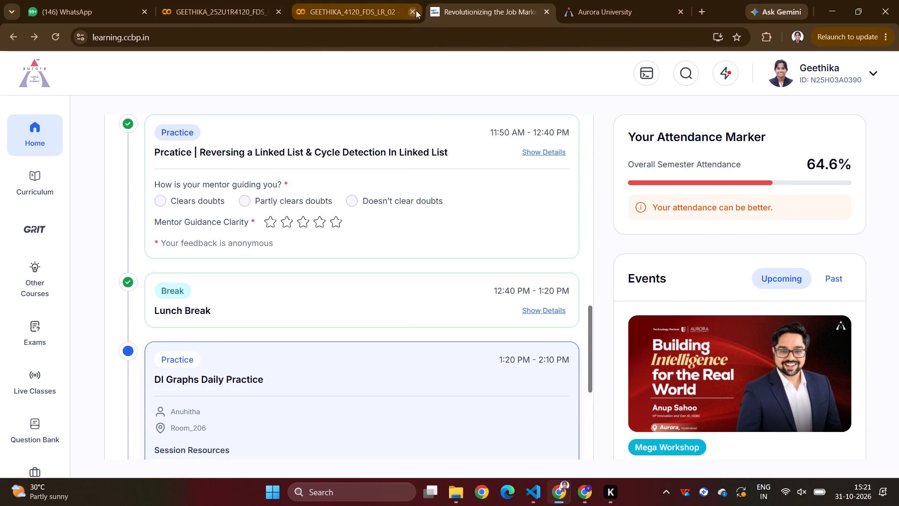
click(414, 10)
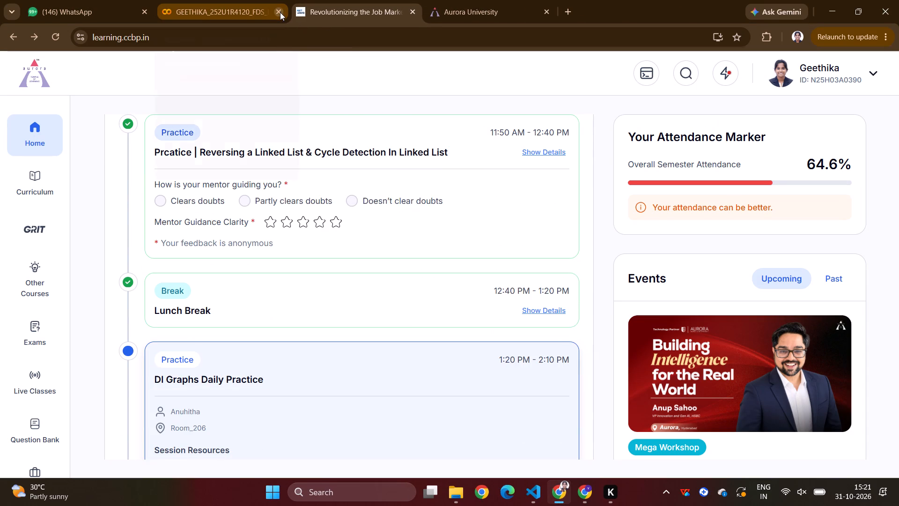
click(280, 12)
click(349, 0)
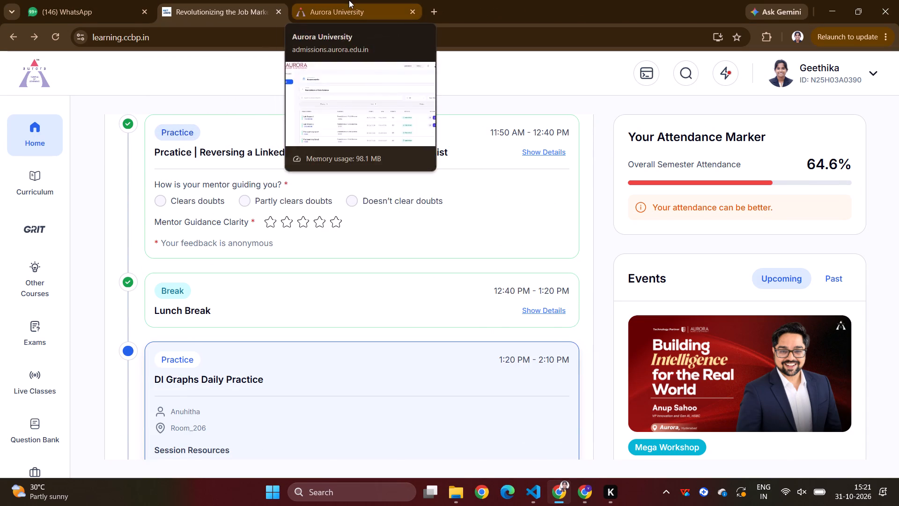
Return from the Foundations of Data Science list to the Assessments overview and look through all course cards for due assessments.
scroll(444, 302, down, 1)
scroll(444, 302, up, 6)
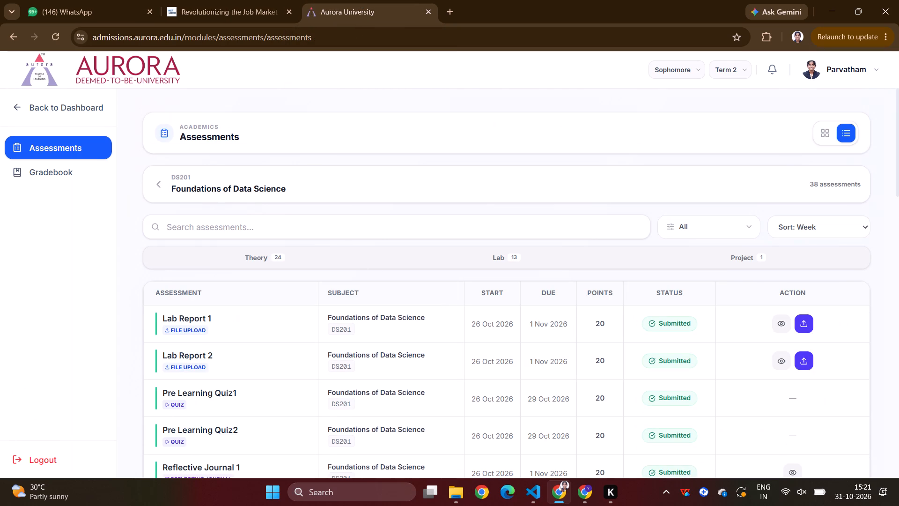
click(157, 183)
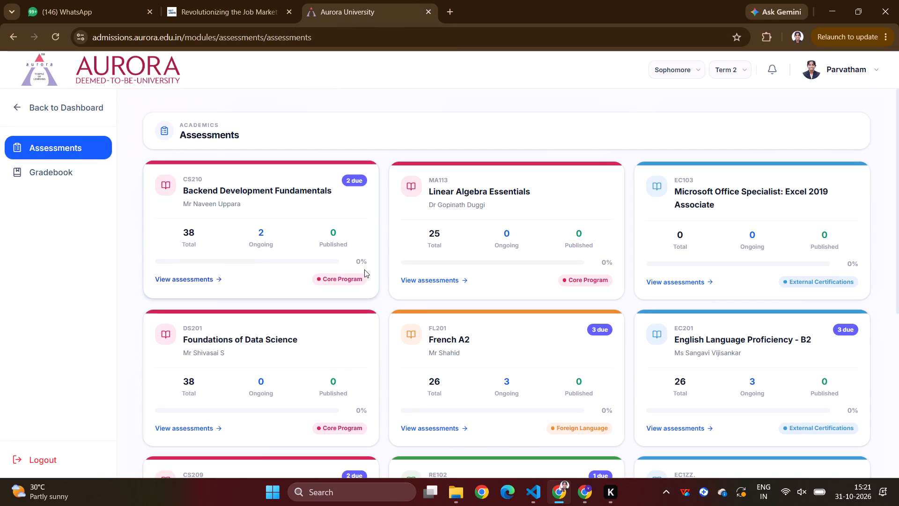
scroll(364, 269, down, 5)
scroll(364, 269, up, 1)
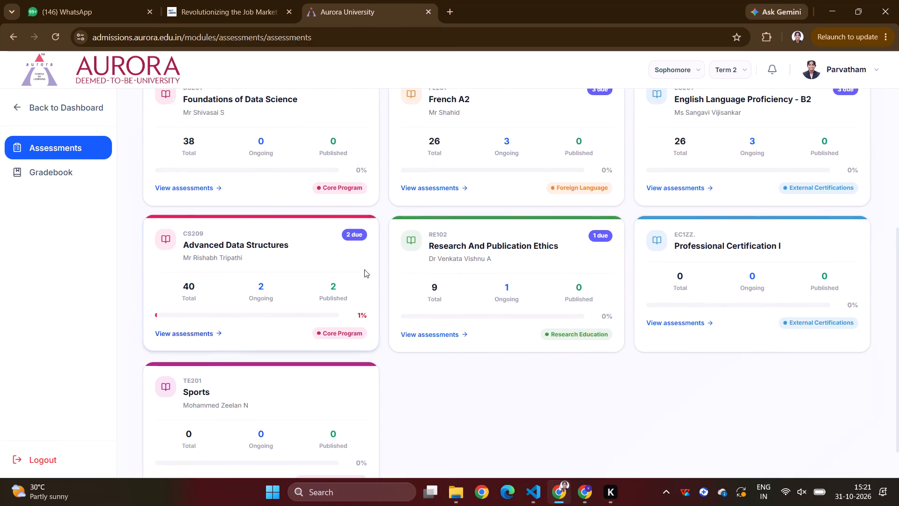
scroll(364, 269, up, 2)
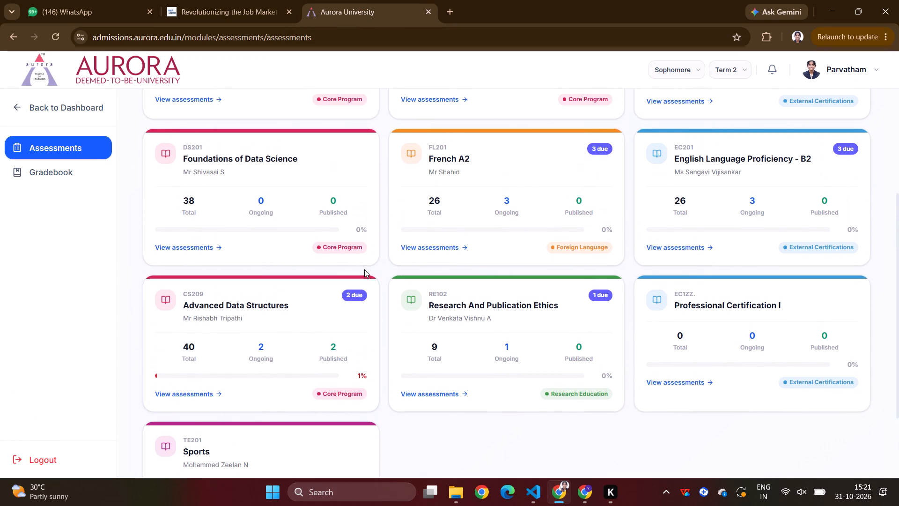
scroll(364, 269, up, 2)
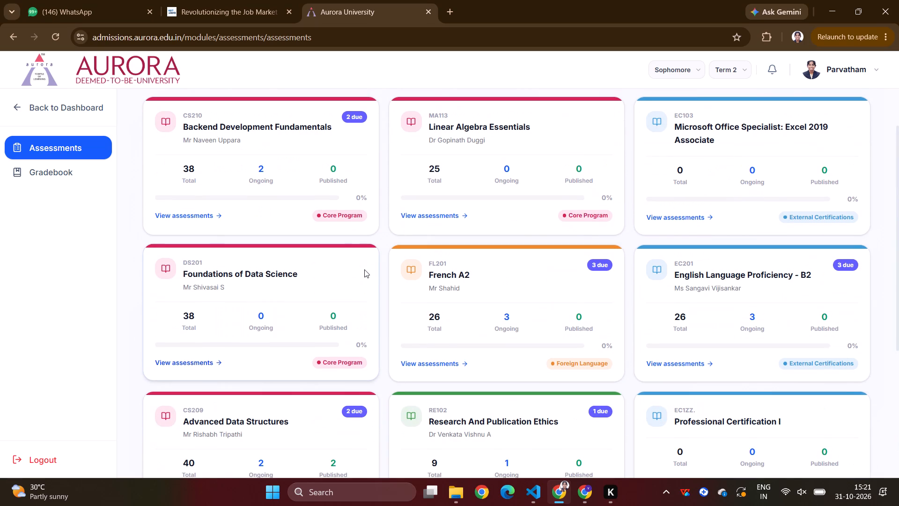
scroll(364, 269, up, 2)
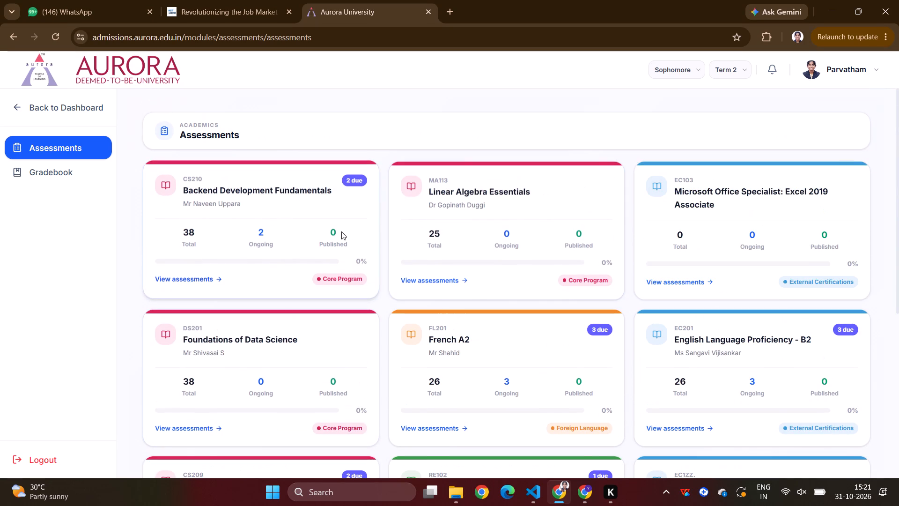
scroll(341, 231, down, 4)
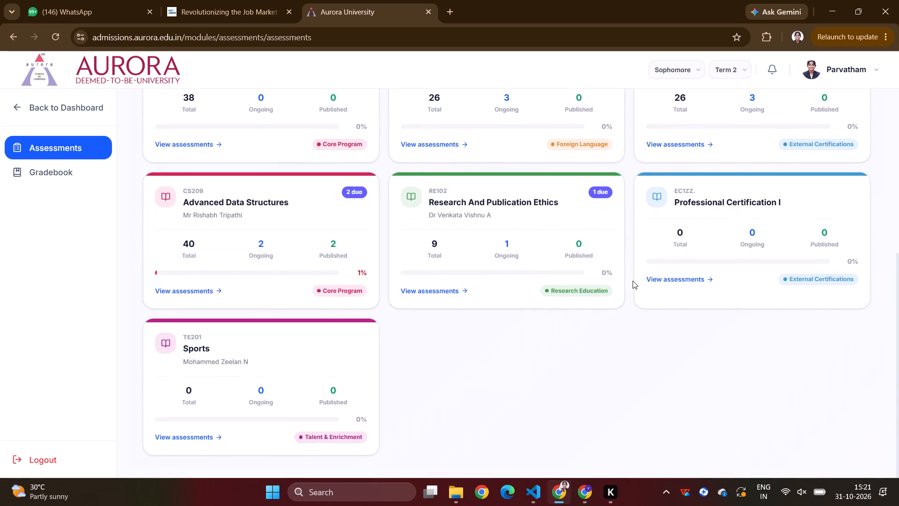
scroll(633, 281, up, 10)
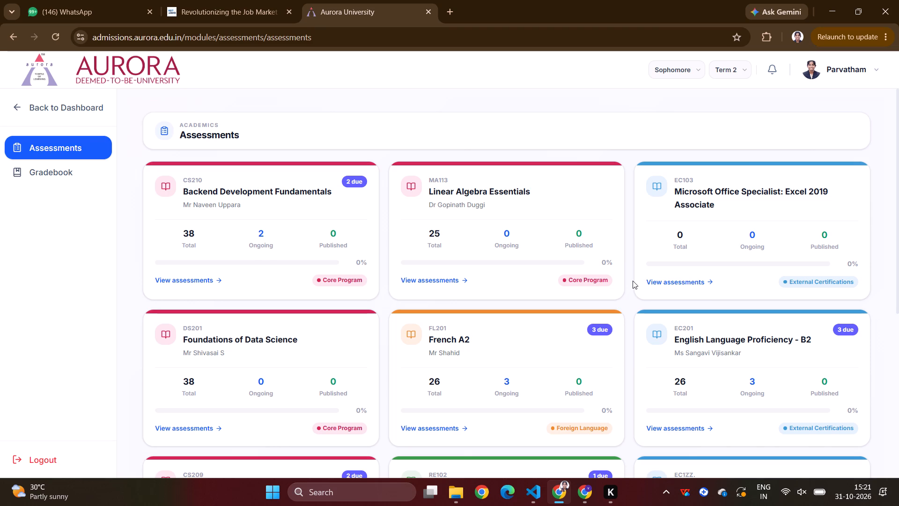
Check the assessment list of Backend Development Fundamentals and that of Advanced Data Structures.
click(246, 202)
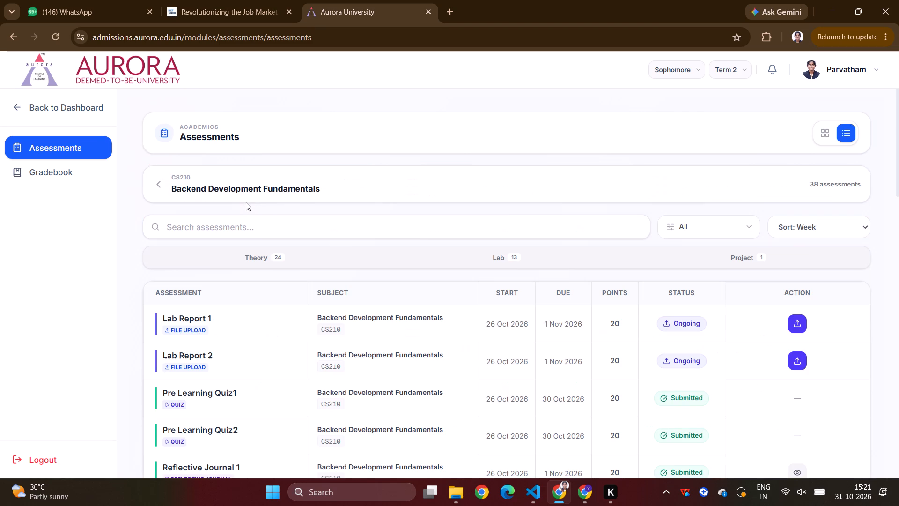
click(157, 183)
scroll(301, 335, down, 4)
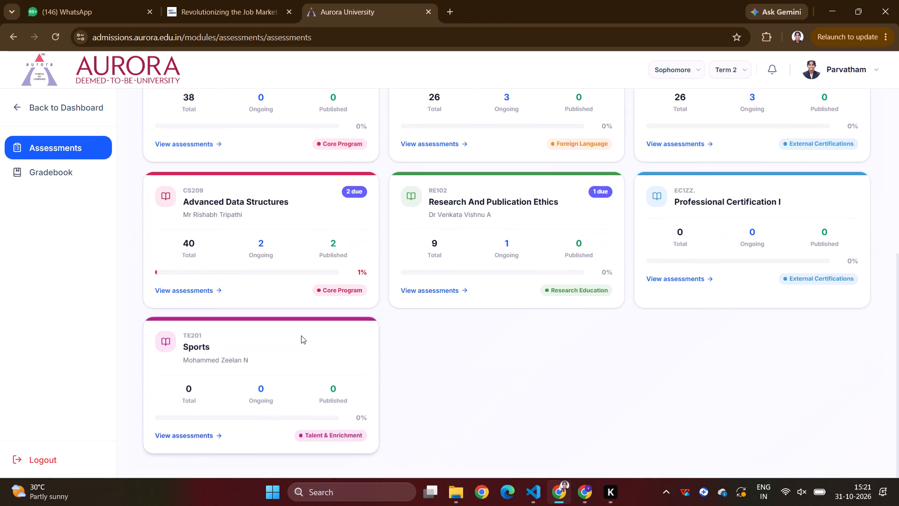
click(314, 252)
scroll(314, 252, up, 2)
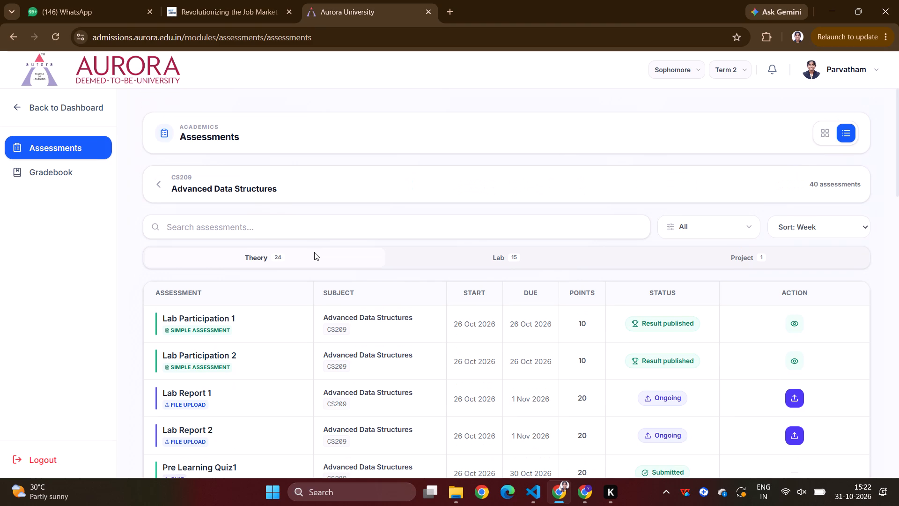
Go to the learning.ccbp.in home page and resume the Design and Analysis of Algorithms course at Module II: Linked Lists.
click(196, 0)
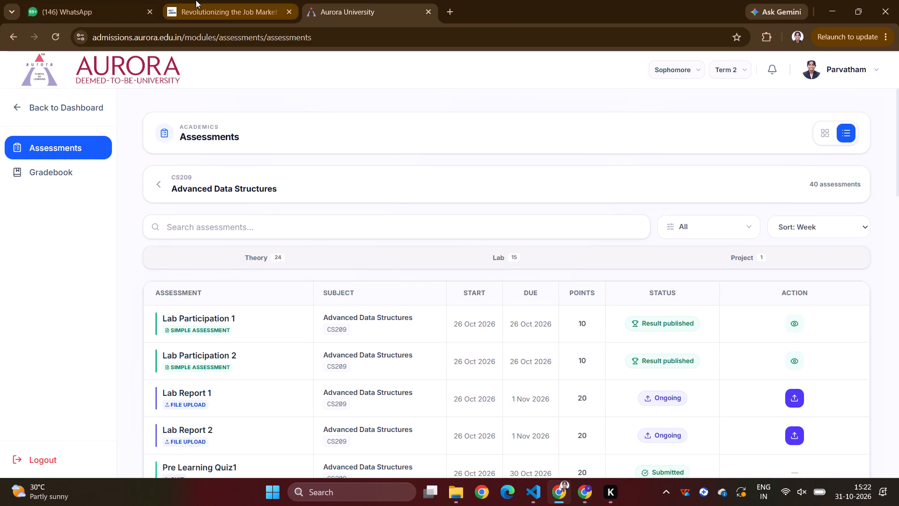
scroll(341, 268, up, 11)
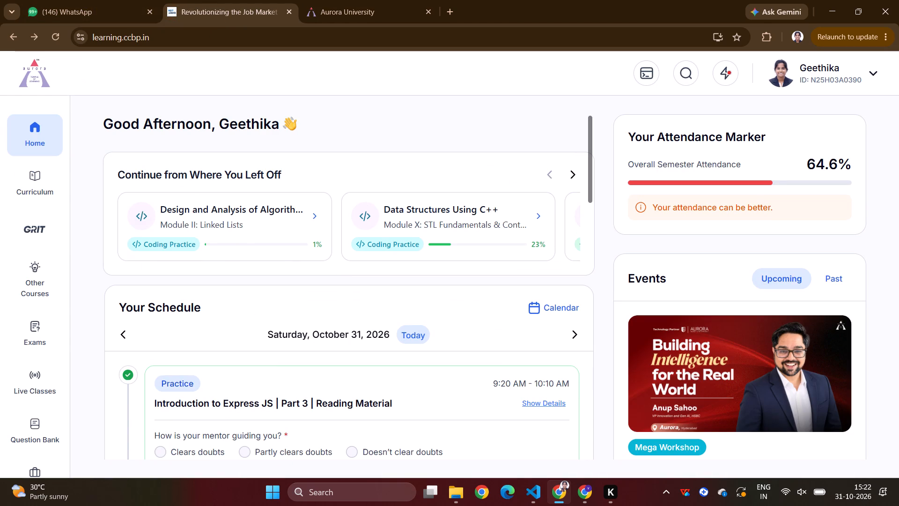
click(237, 223)
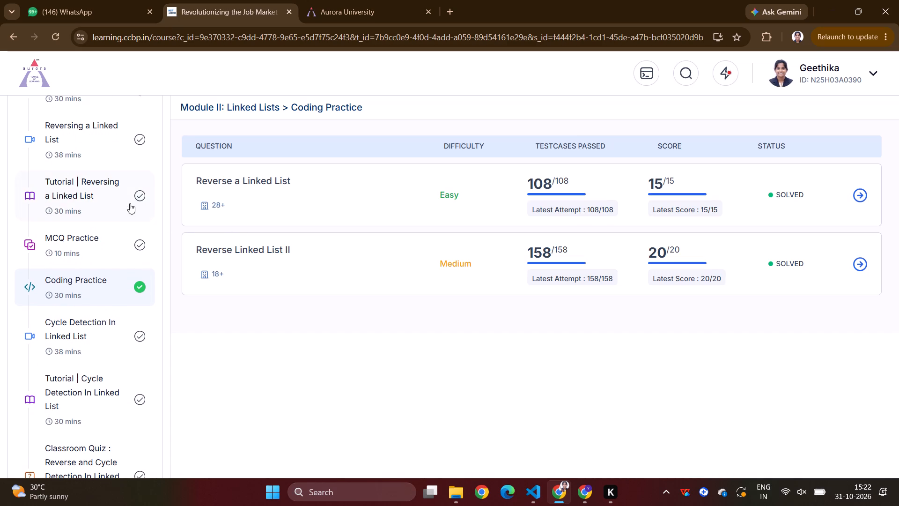
Expand Module I: Hashing, Sliding Window & Two-Pointer and open its first Coding Practice to look over the questions.
scroll(120, 201, up, 9)
click(111, 150)
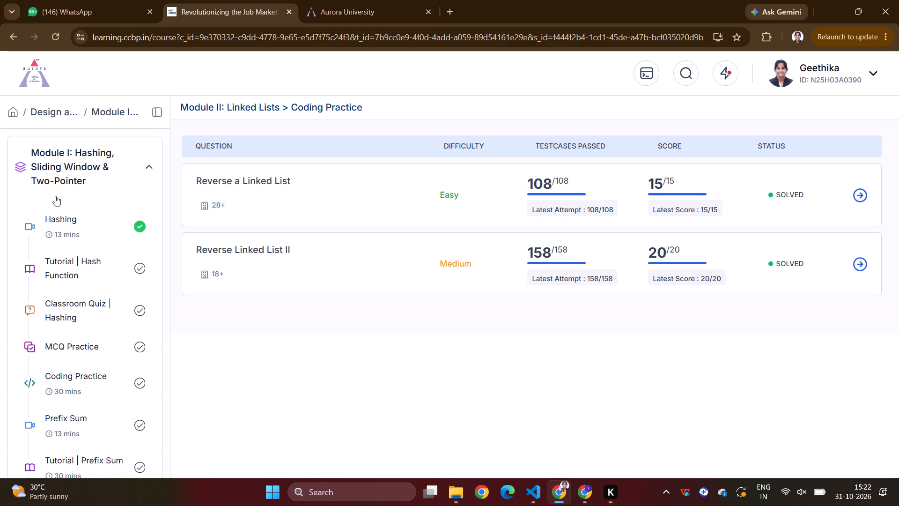
scroll(97, 324, down, 1)
click(95, 346)
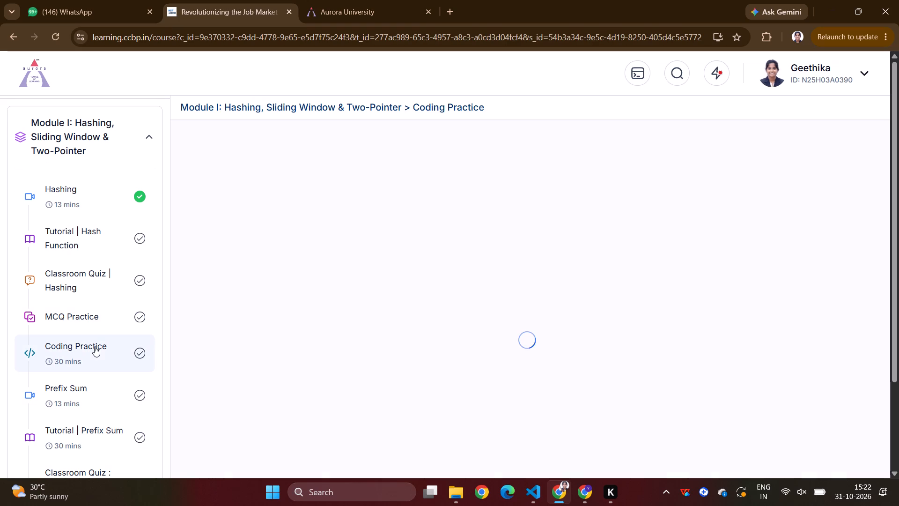
scroll(354, 223, down, 6)
scroll(354, 223, up, 3)
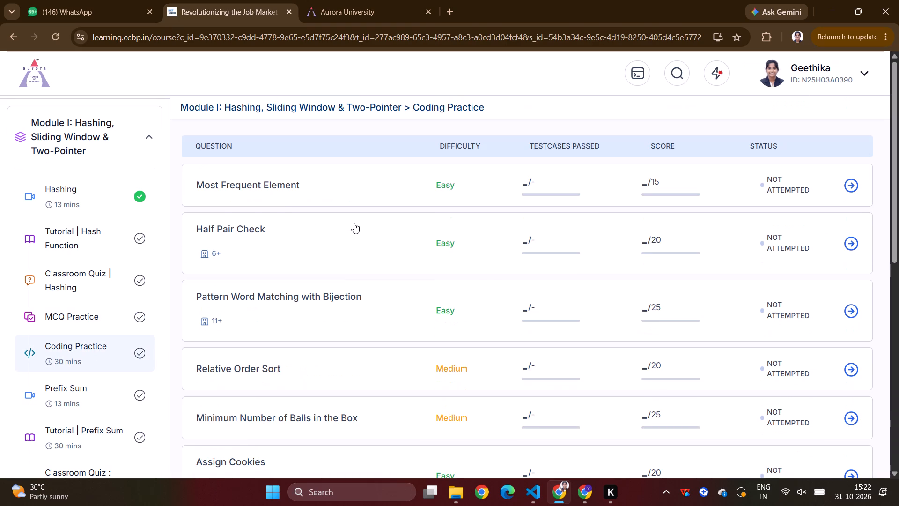